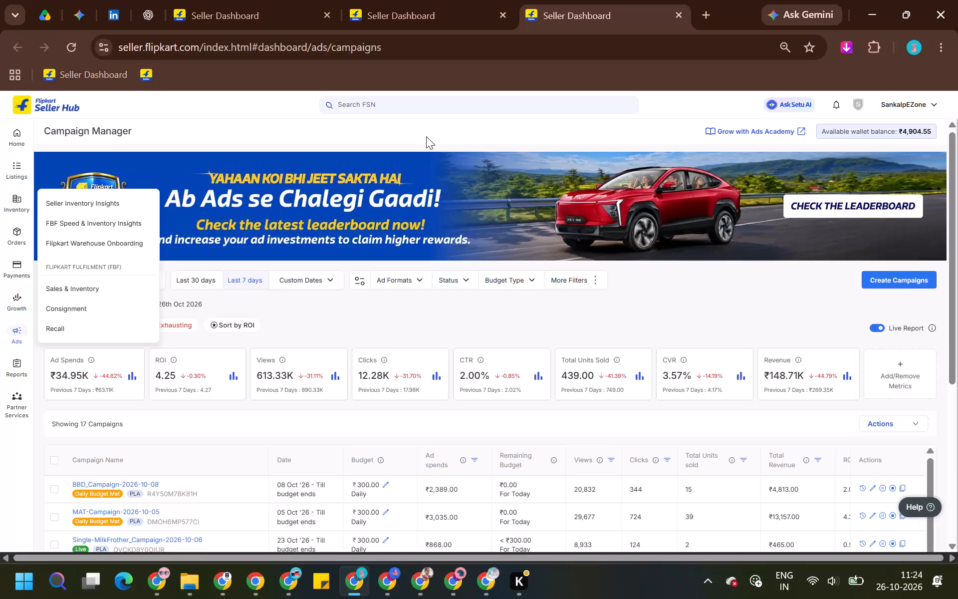
# Examine SankalpEZone's ad campaign performance for the last 7 days and for 25 October.
pyautogui.scroll(-2, 403, 153)
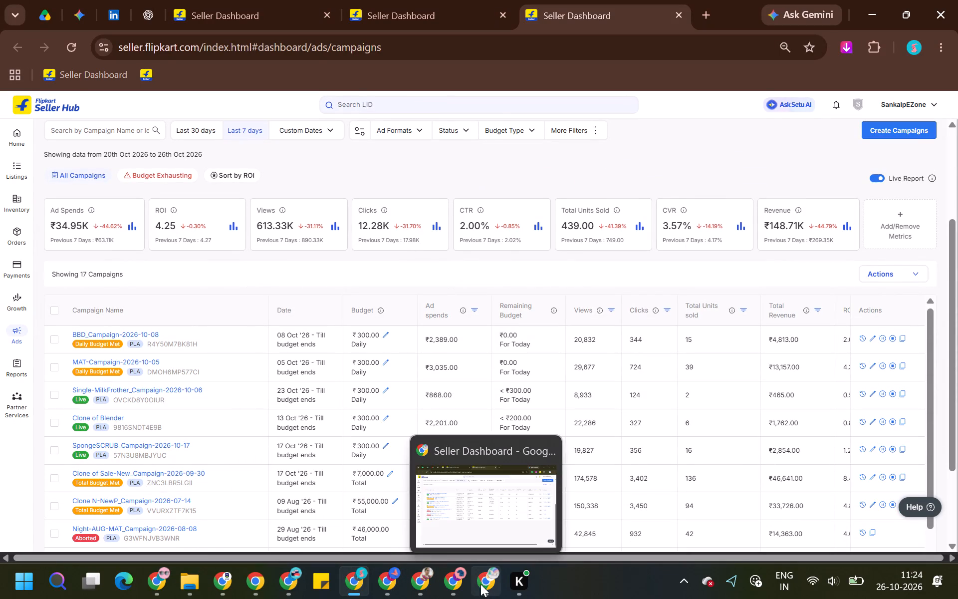
pyautogui.click(296, 275)
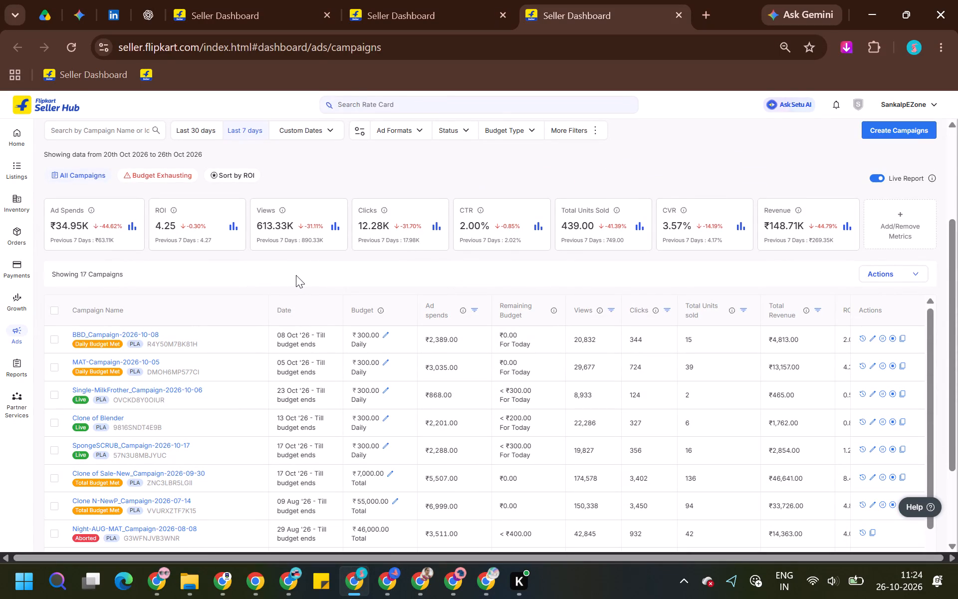
pyautogui.scroll(-4, 306, 176)
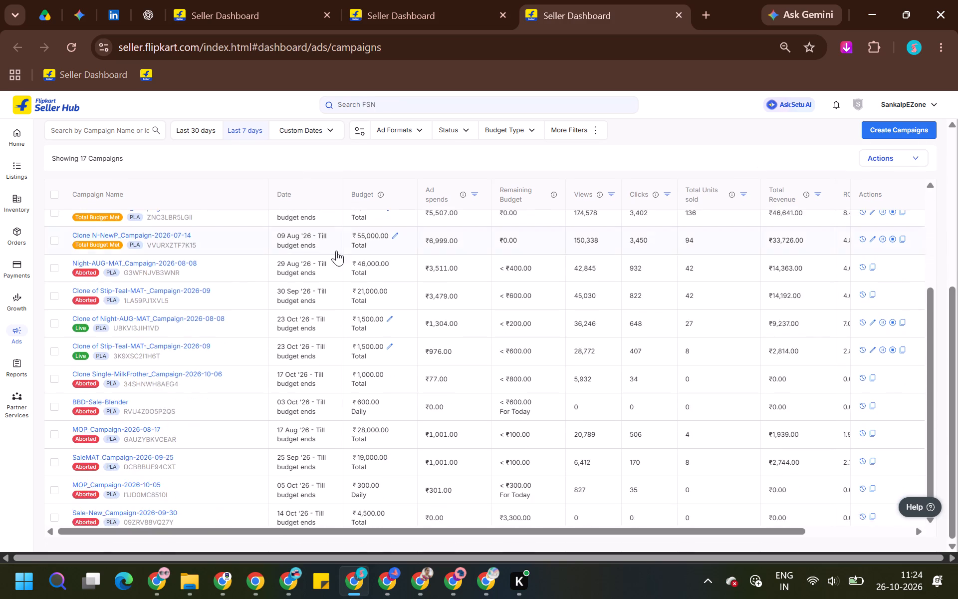
pyautogui.scroll(5, 340, 271)
pyautogui.click(445, 0)
pyautogui.click(590, 0)
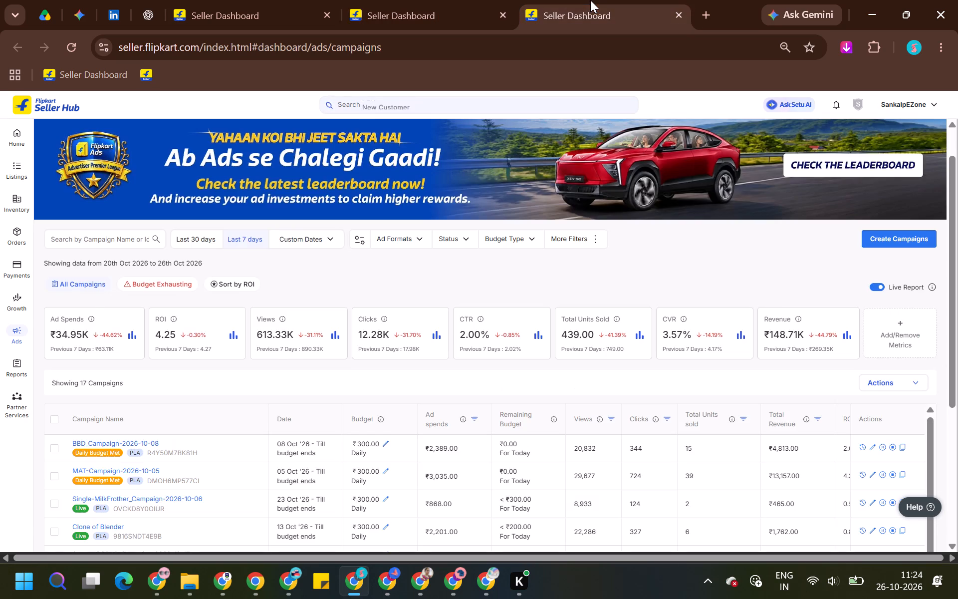
pyautogui.click(428, 0)
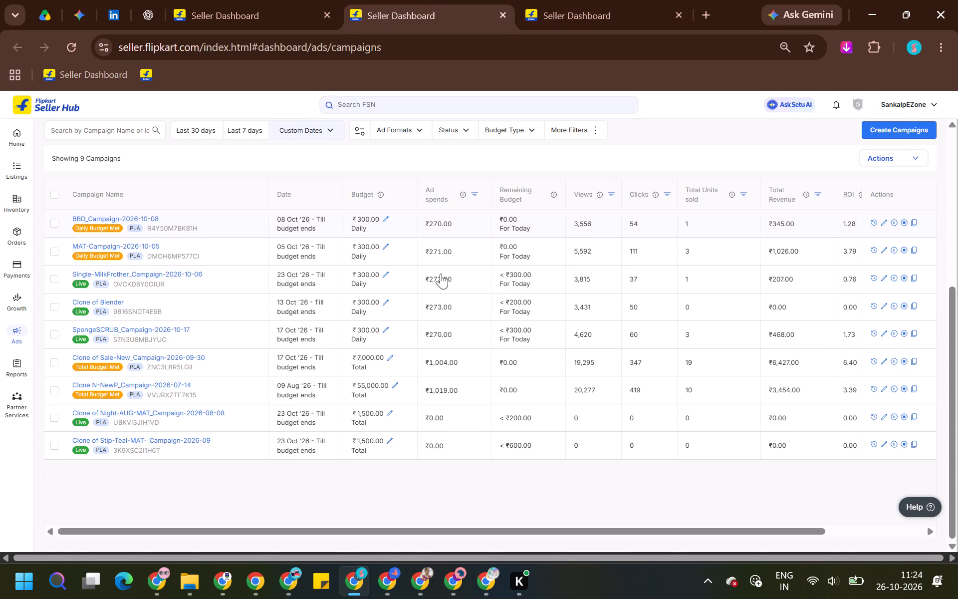
pyautogui.scroll(3, 435, 276)
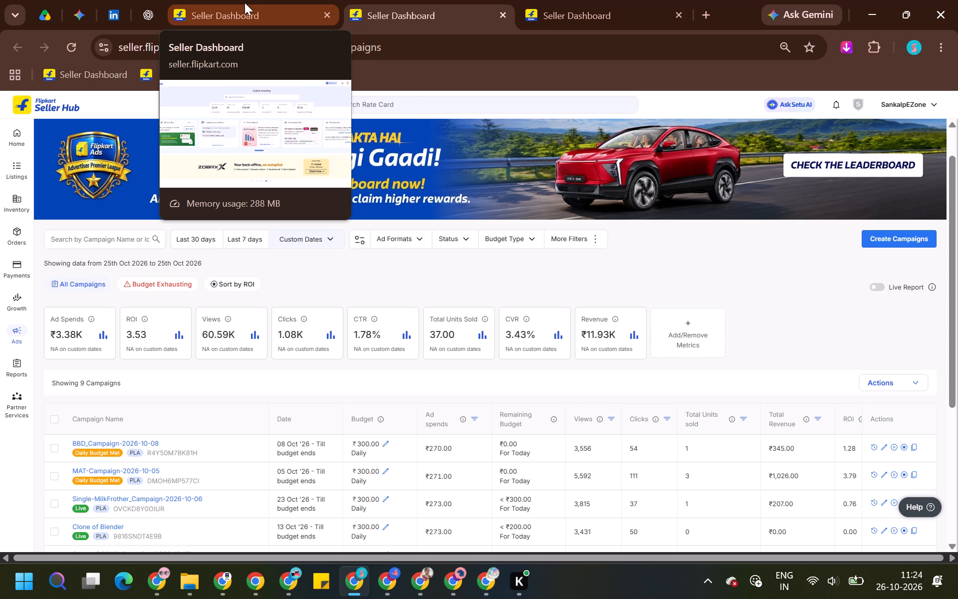
# Close the second browser window of the MEETONLINEZONE seller account.
pyautogui.click(287, 580)
pyautogui.click(289, 583)
pyautogui.click(384, 576)
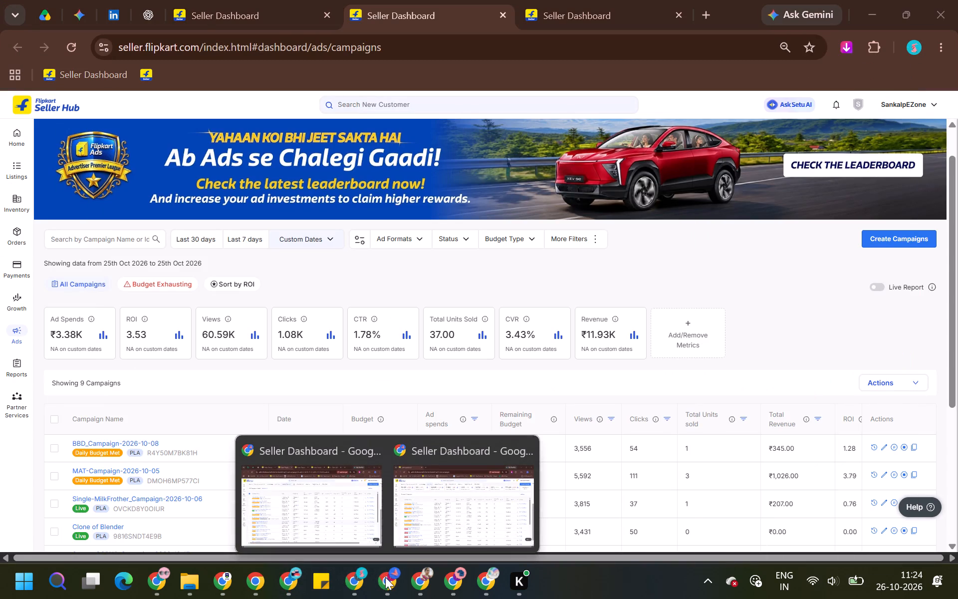
pyautogui.click(471, 490)
pyautogui.click(957, 0)
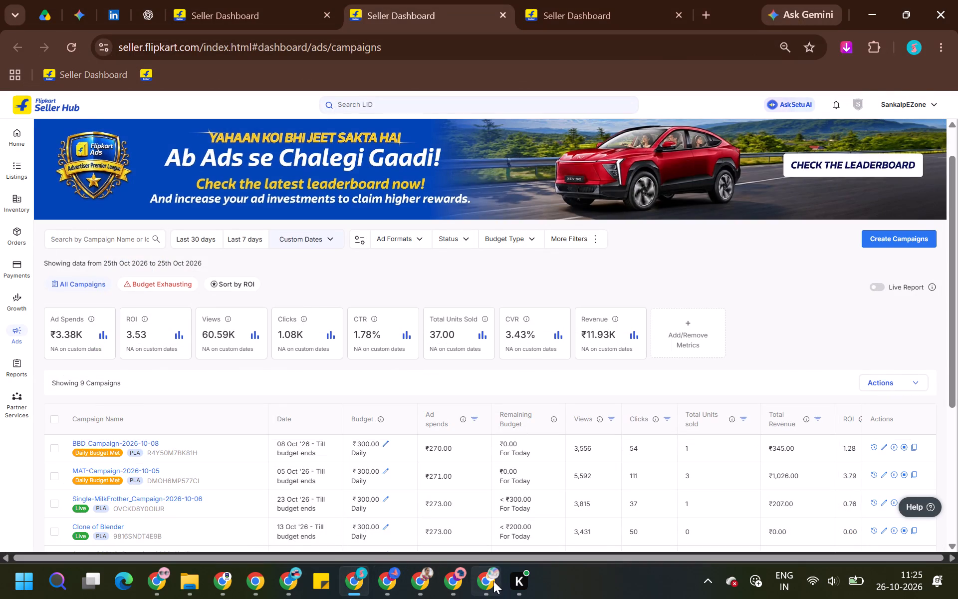
# Switch to the ROHANCART seller account and examine today's sales and top products in the Growth insights.
pyautogui.click(493, 581)
pyautogui.scroll(-3, 560, 198)
pyautogui.scroll(1, 560, 198)
pyautogui.scroll(-2, 560, 199)
pyautogui.scroll(5, 494, 266)
pyautogui.click(456, 590)
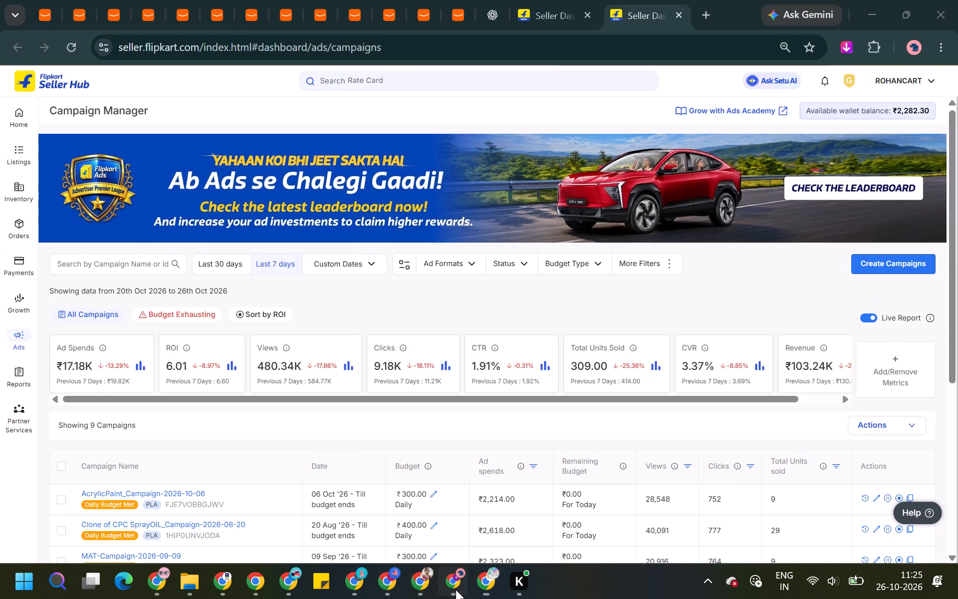
pyautogui.click(573, 0)
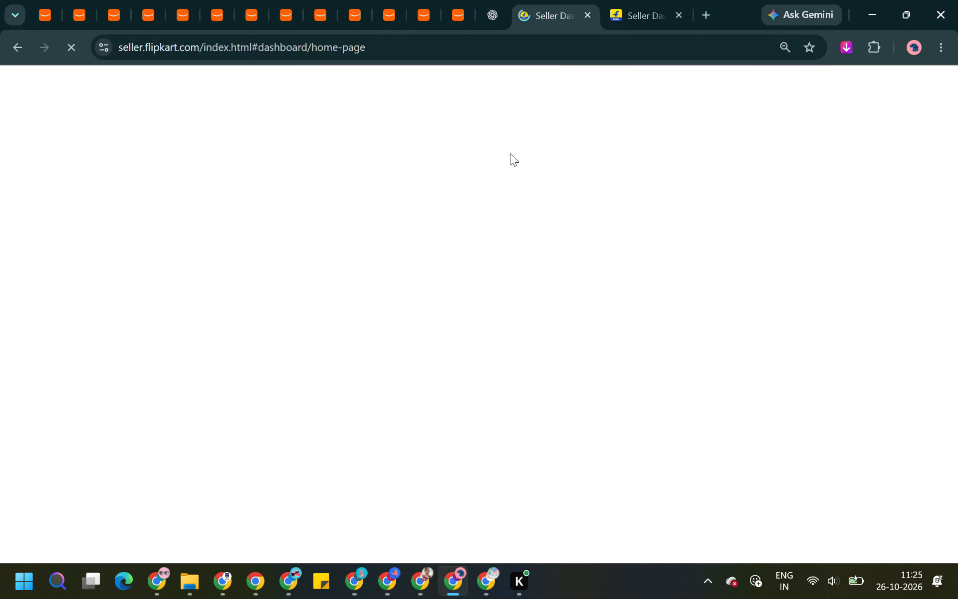
pyautogui.scroll(5, 435, 225)
pyautogui.scroll(4, 316, 240)
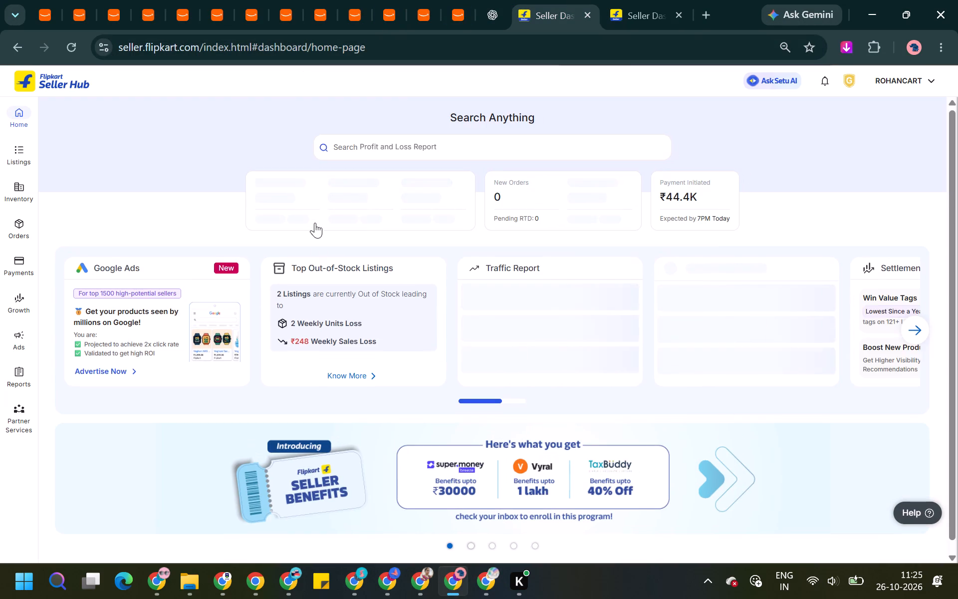
pyautogui.click(21, 296)
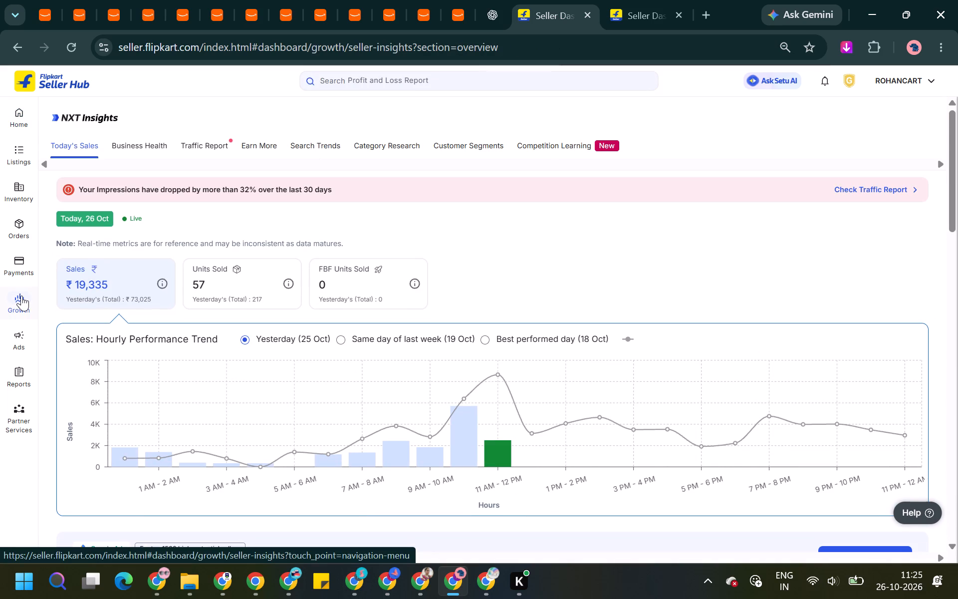
pyautogui.scroll(-8, 440, 256)
pyautogui.scroll(1, 367, 258)
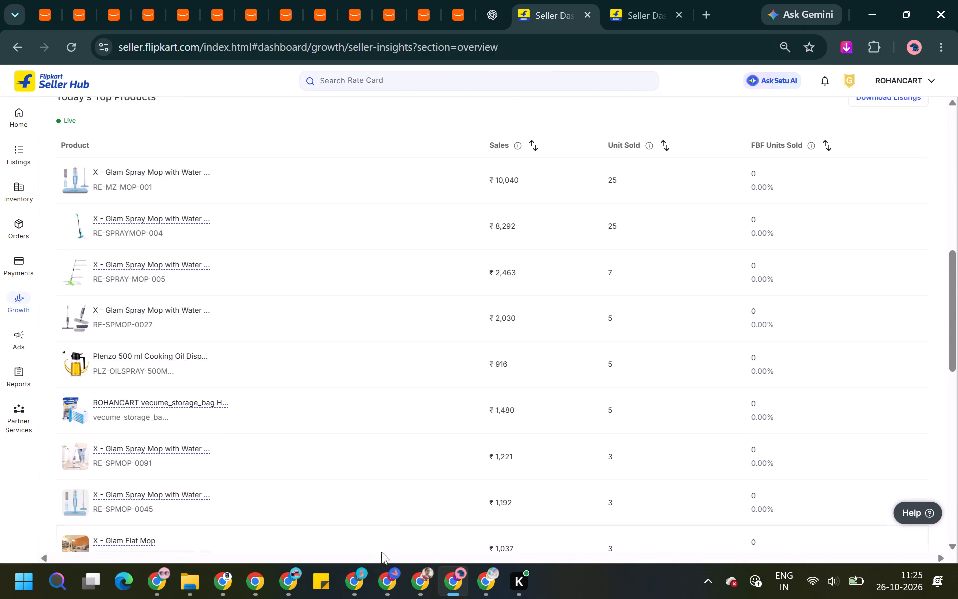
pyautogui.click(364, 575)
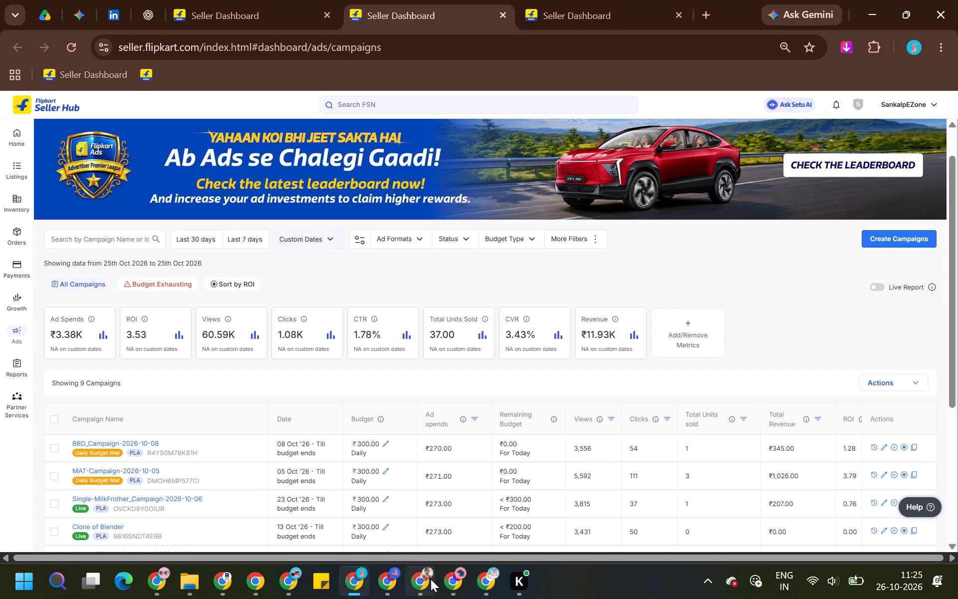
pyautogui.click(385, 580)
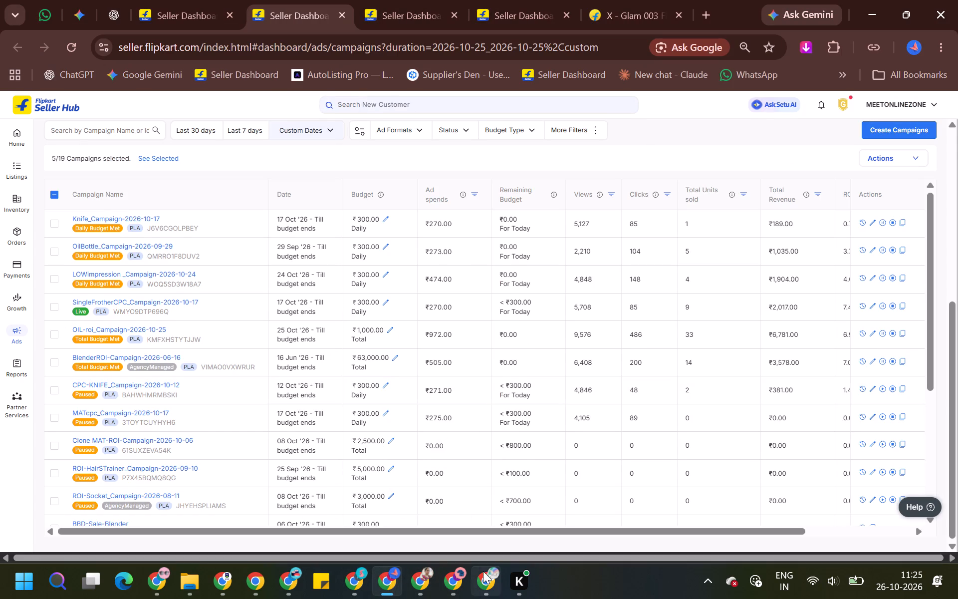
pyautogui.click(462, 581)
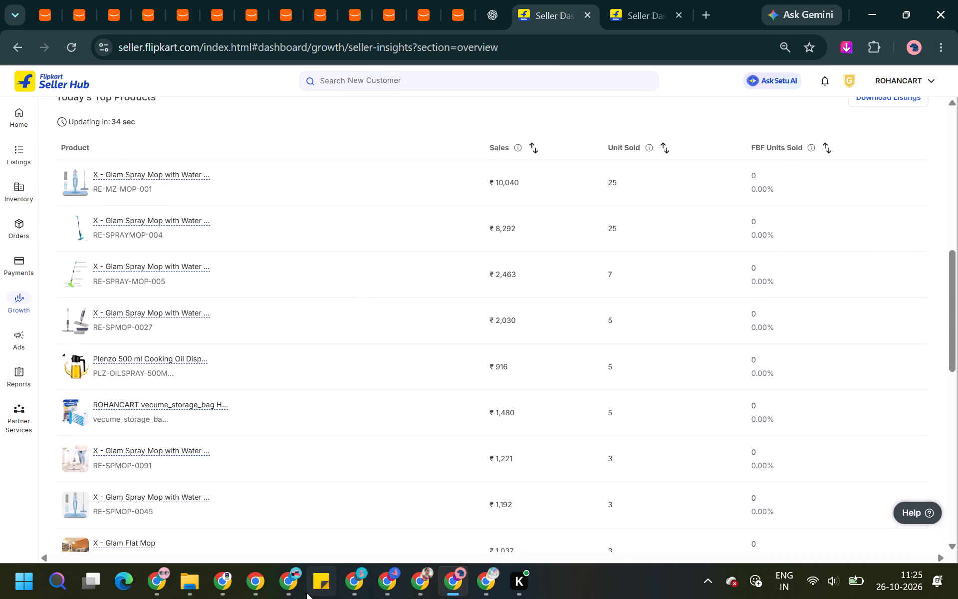
# Reorder the taskbar so Sticky Notes sits just before ROHANCART's browser window and LIANAFASHION's window precedes the plain Chrome icon.
pyautogui.moveTo(321, 587); pyautogui.dragTo(424, 594)
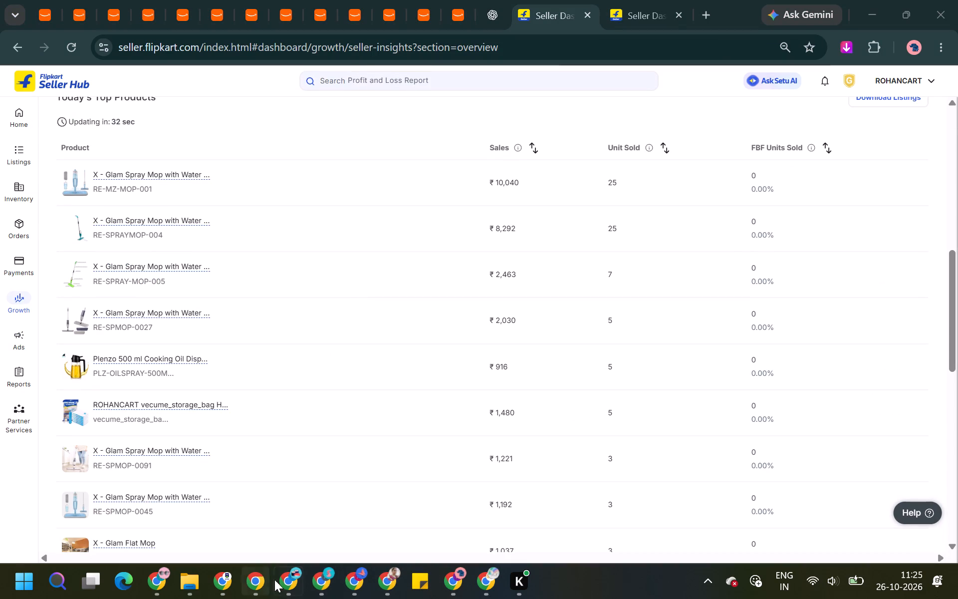
pyautogui.click(278, 580)
pyautogui.moveTo(291, 583); pyautogui.dragTo(261, 583)
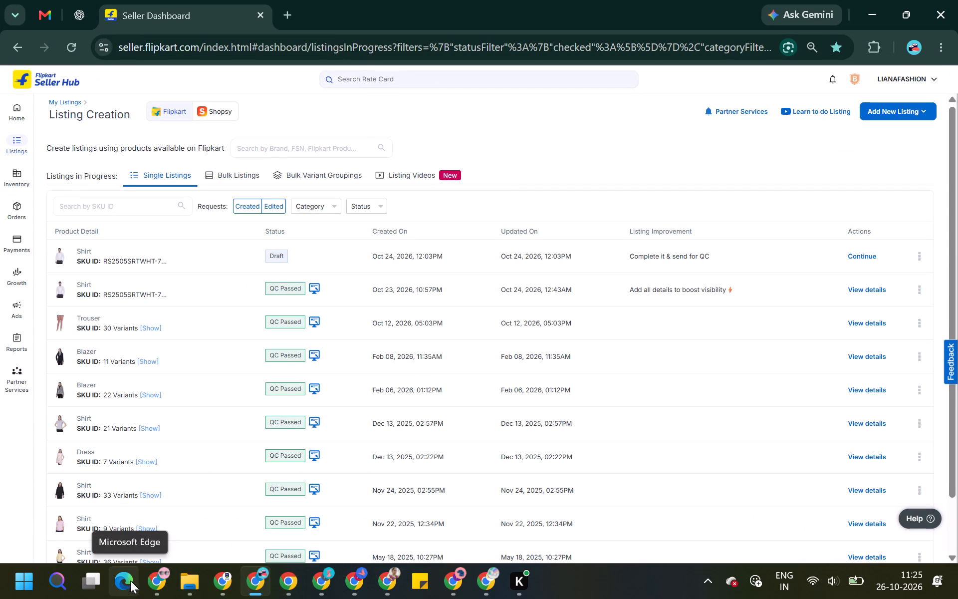
# Return to the SankalpEZone account and compare its 25 October campaign figures with the last-7-days figures.
pyautogui.click(462, 584)
pyautogui.click(324, 589)
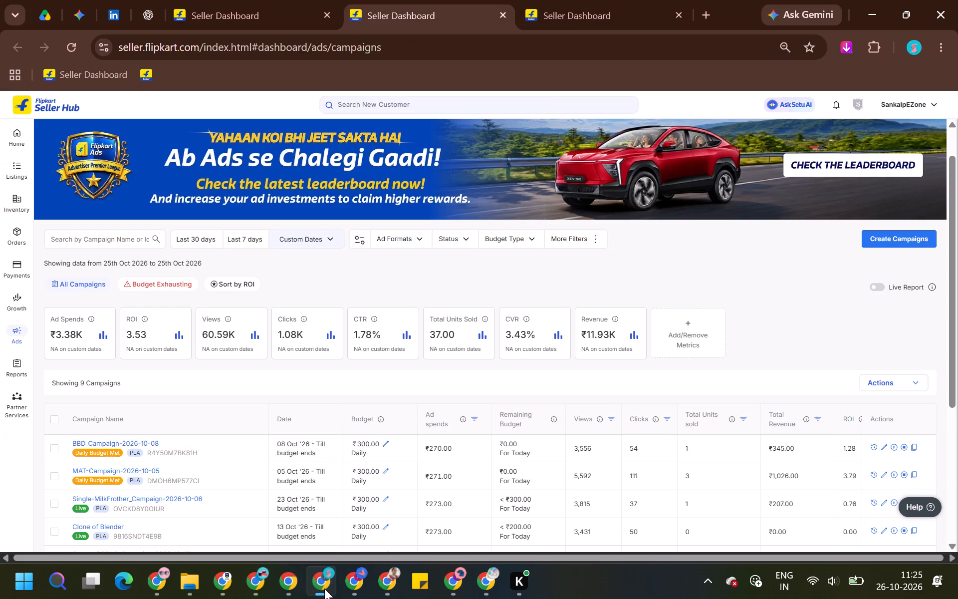
pyautogui.scroll(-3, 360, 254)
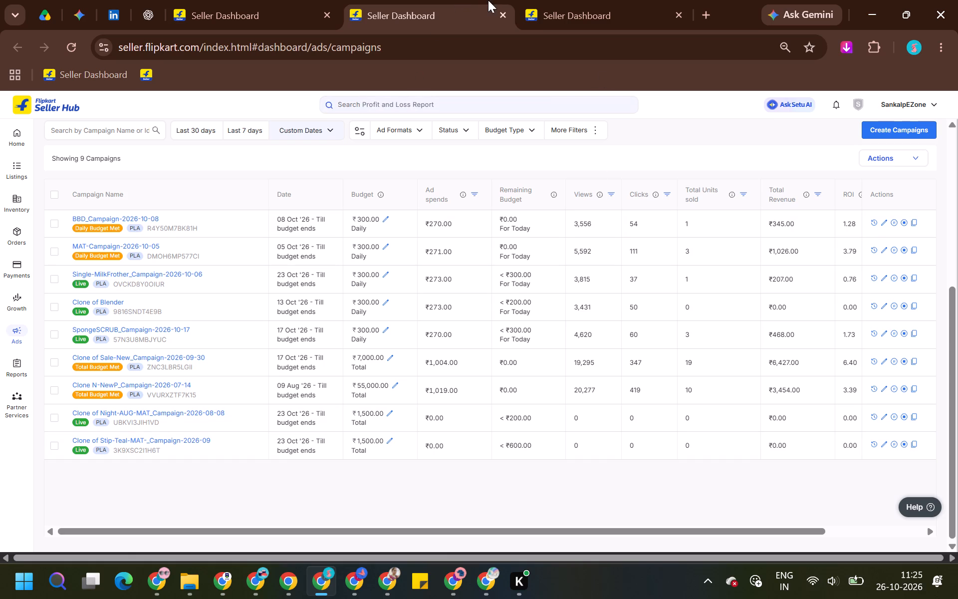
pyautogui.click(584, 0)
pyautogui.click(436, 1)
pyautogui.click(658, 0)
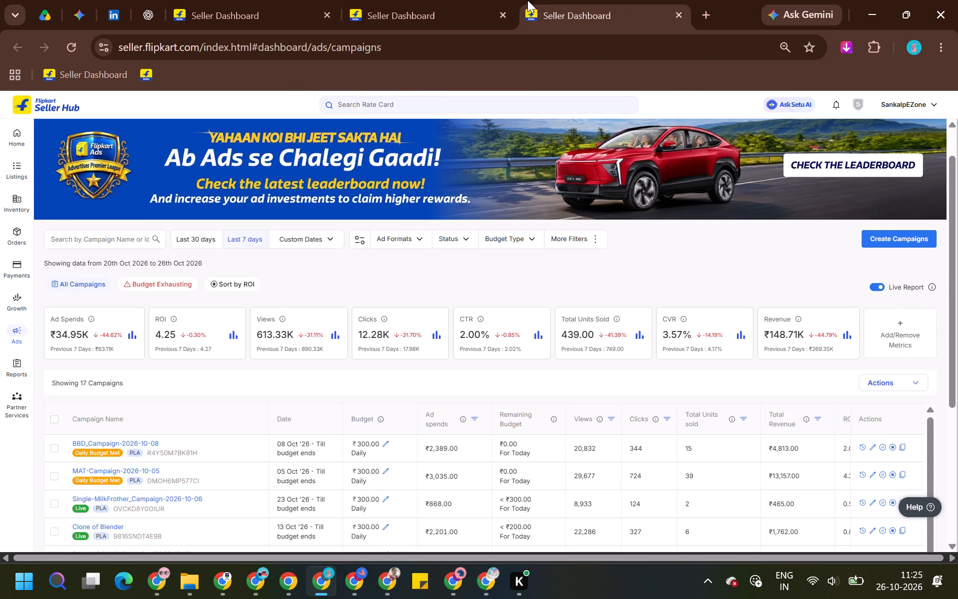
pyautogui.click(456, 0)
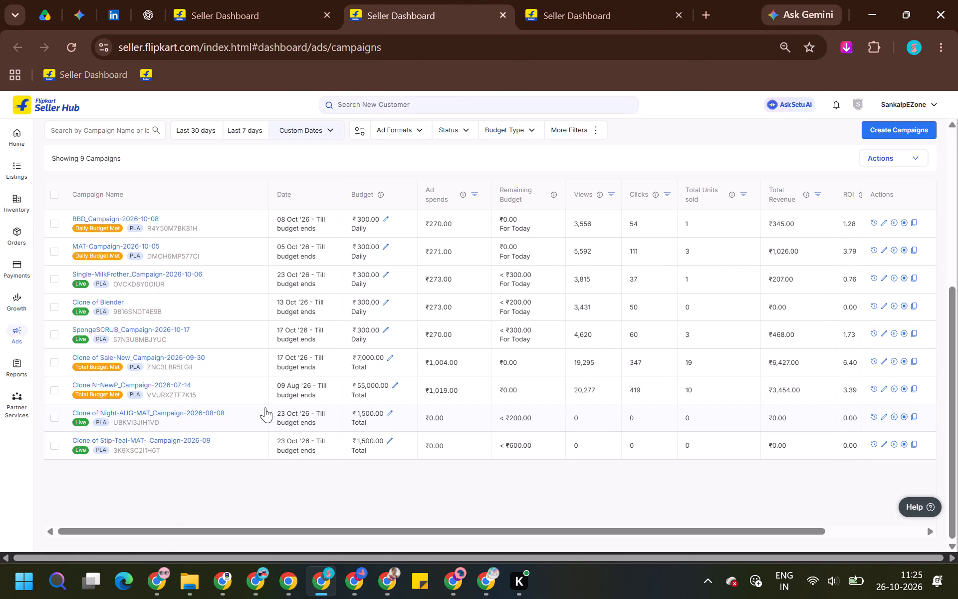
pyautogui.click(560, 0)
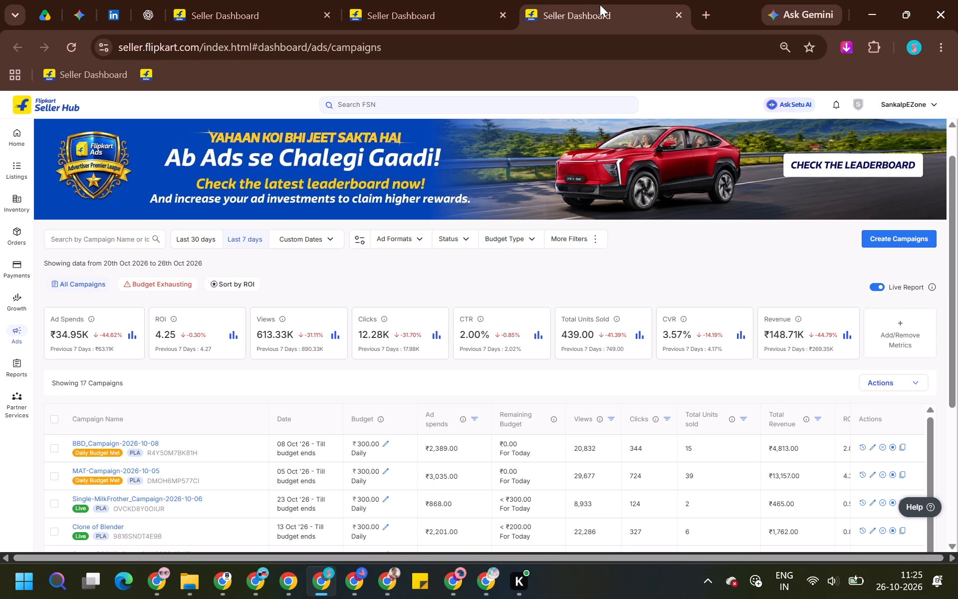
# Close the browser tab with SankalpEZone's last-7-days campaign list.
pyautogui.click(675, 20)
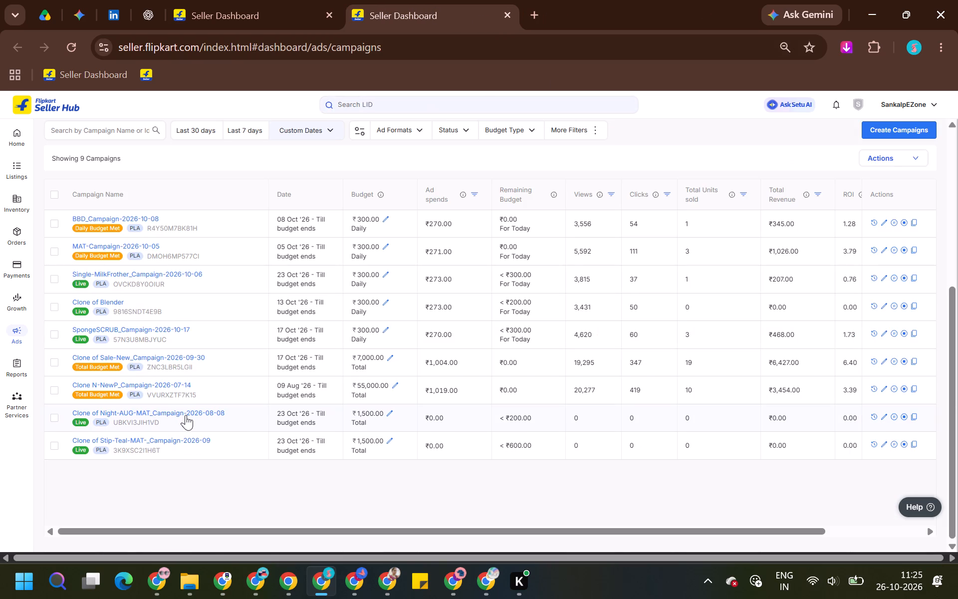
# Open the Clone of Night-AUG-MAT_Campaign-2026-08-08 campaign in a new browser tab.
pyautogui.rightClick(186, 414)
pyautogui.click(286, 218)
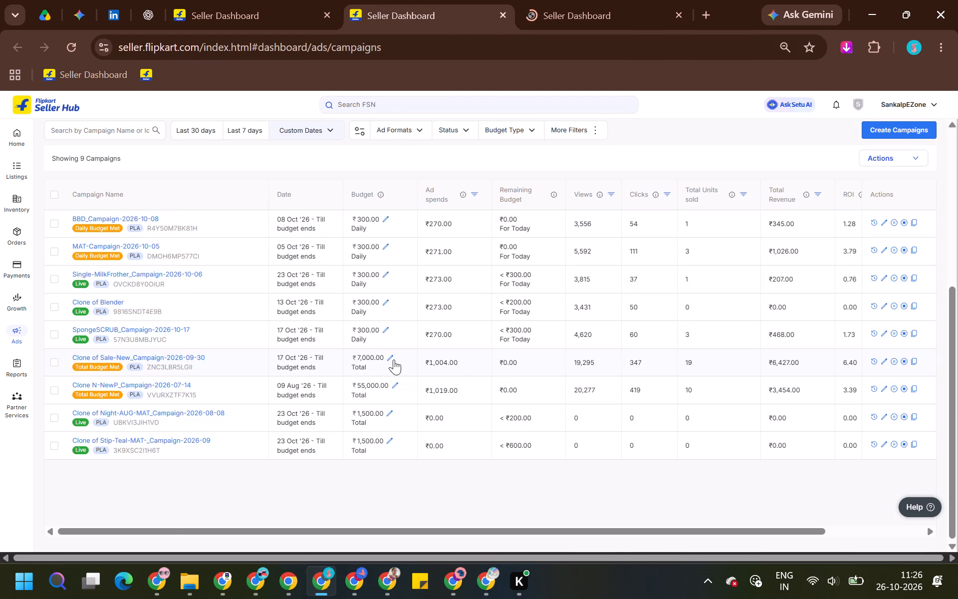
# Set the total budget of Clone of Sale-New_Campaign-2026-09-30 to ₹8,000.
pyautogui.click(391, 357)
pyautogui.doubleClick(428, 379)
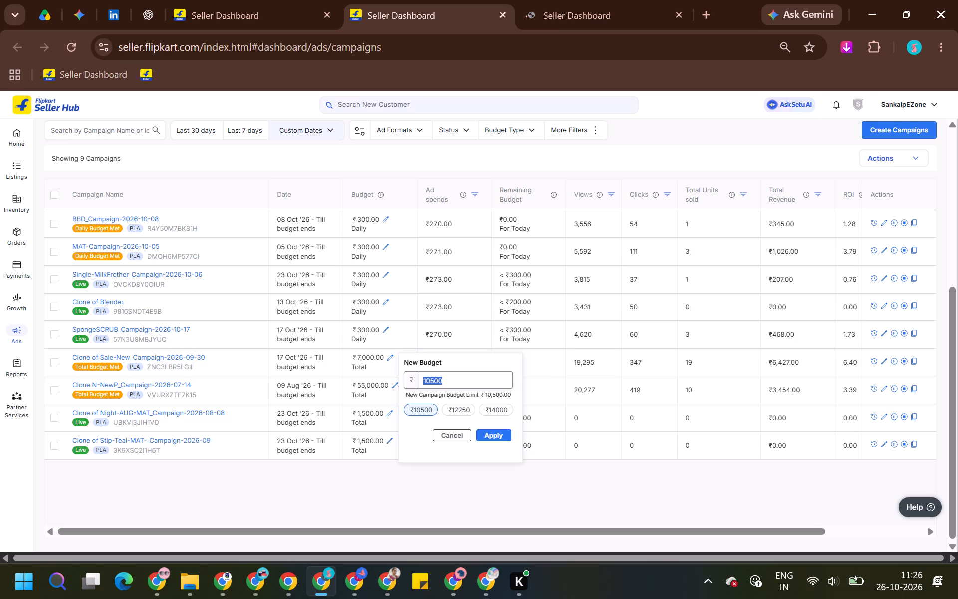
pyautogui.write('8000')
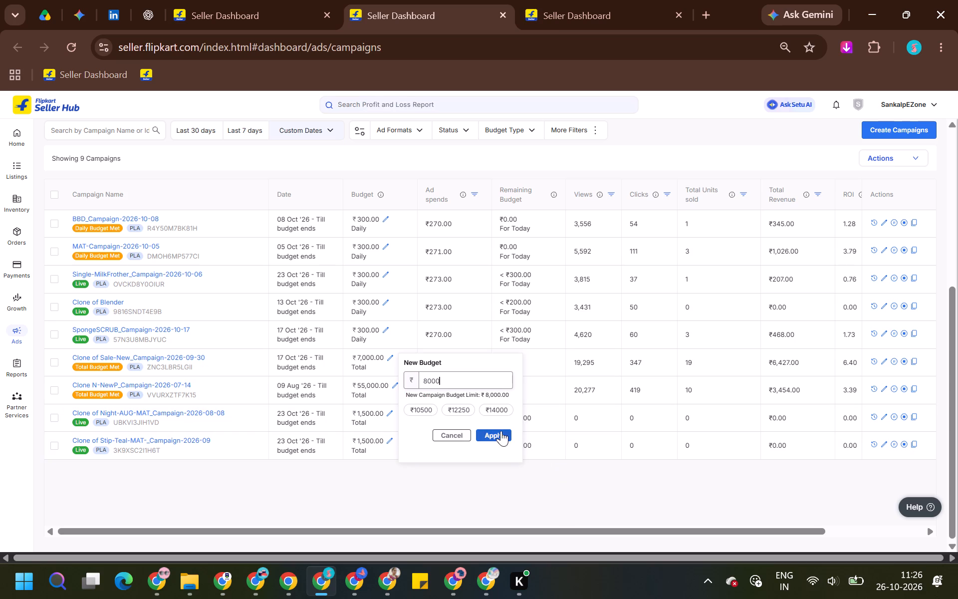
pyautogui.click(501, 432)
# Set the total budget of Clone N-NewP_Campaign-2026-07-14 to ₹56,000.
pyautogui.click(395, 388)
pyautogui.click(395, 386)
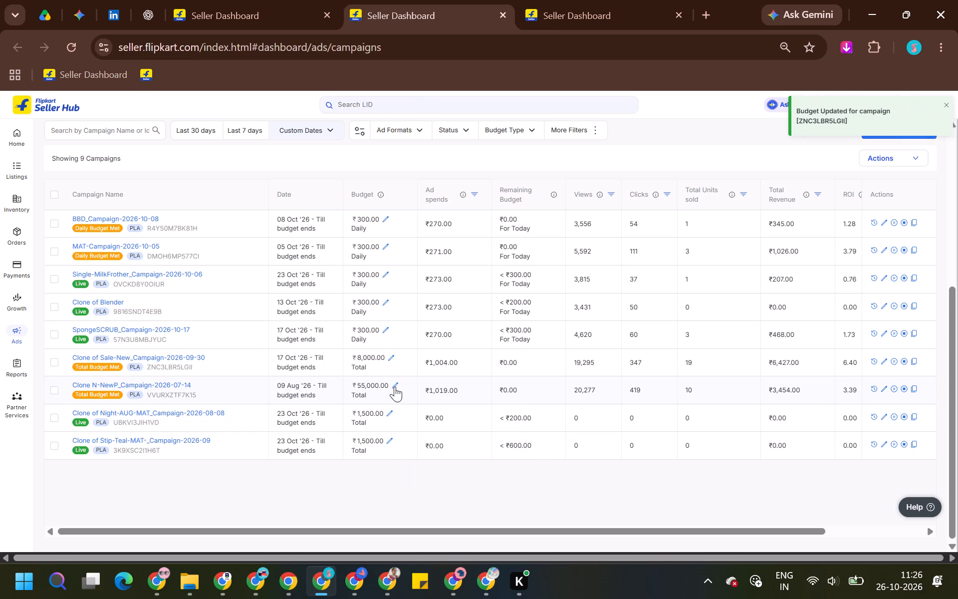
pyautogui.click(394, 384)
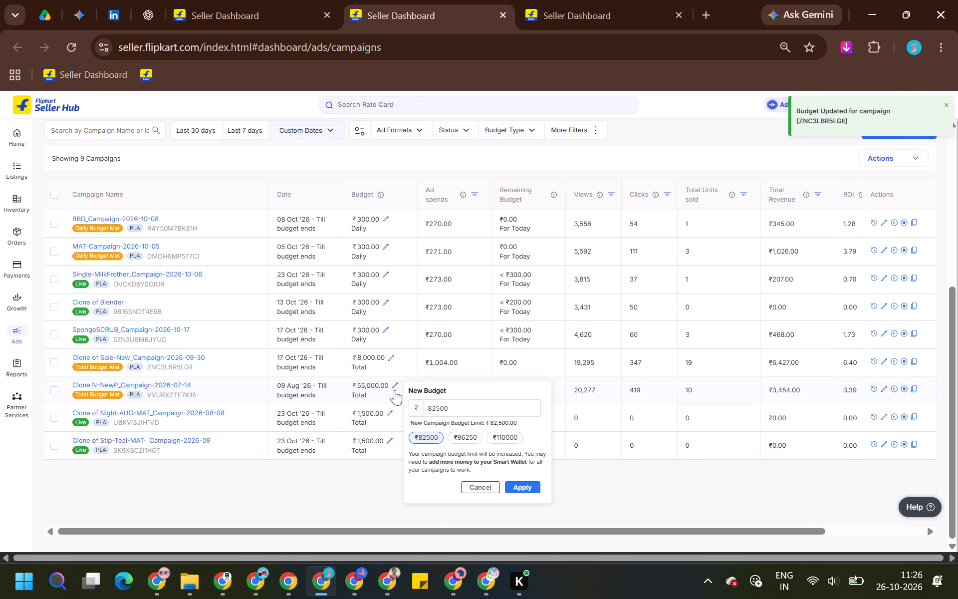
pyautogui.doubleClick(432, 409)
pyautogui.write('56000')
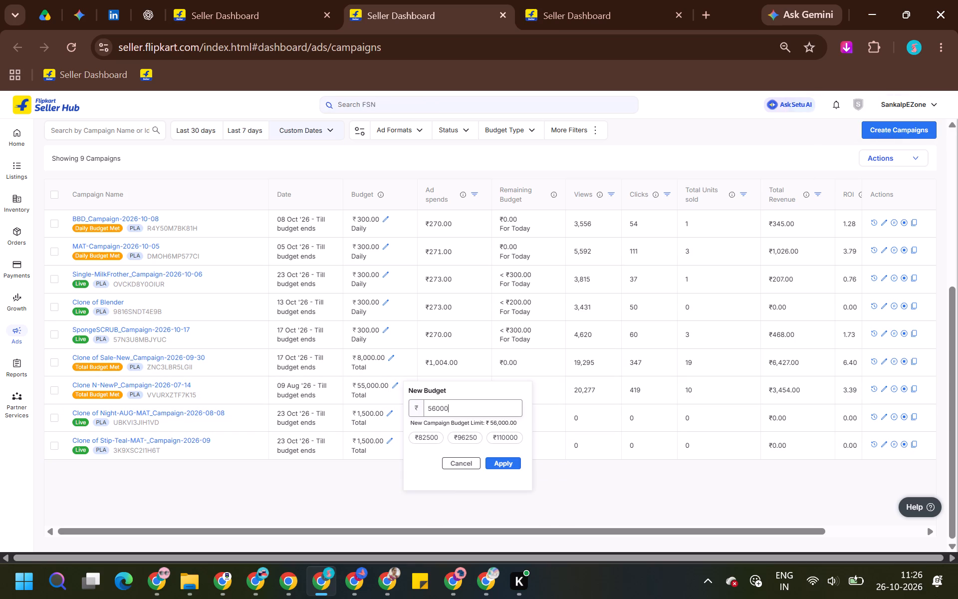
pyautogui.click(502, 464)
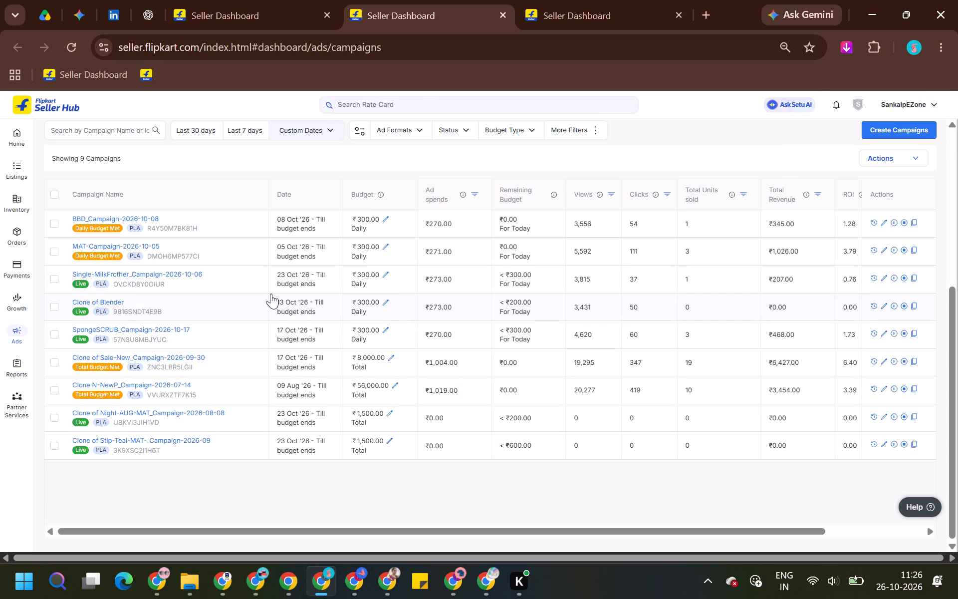
# Review the details of Clone of Night-AUG-MAT_Campaign-2026-08-08, including its ad group performance, and return to the campaign list.
pyautogui.click(575, 0)
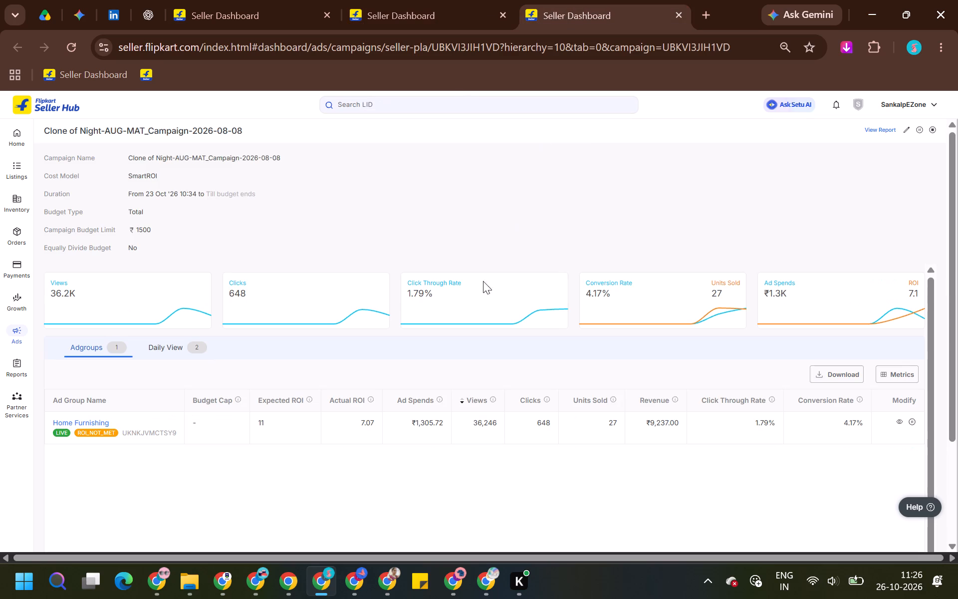
pyautogui.click(446, 1)
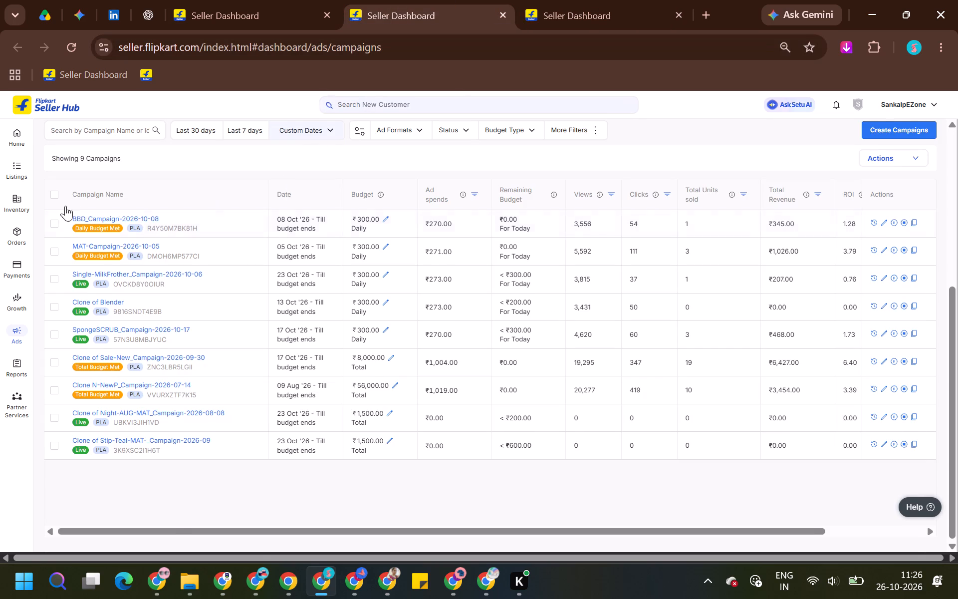
# Open the Ads section in a new browser tab.
pyautogui.rightClick(12, 327)
pyautogui.click(66, 350)
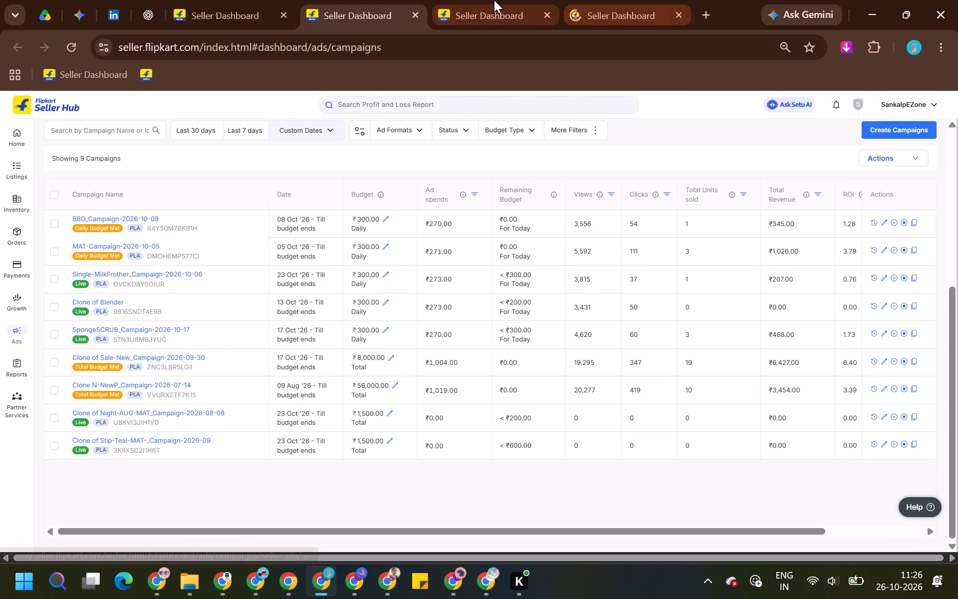
# Review the details of Clone of Night-AUG-MAT_Campaign-2026-08-08 and its Home Furnishing ad group against the campaign list.
pyautogui.click(494, 0)
pyautogui.click(84, 423)
pyautogui.click(381, 0)
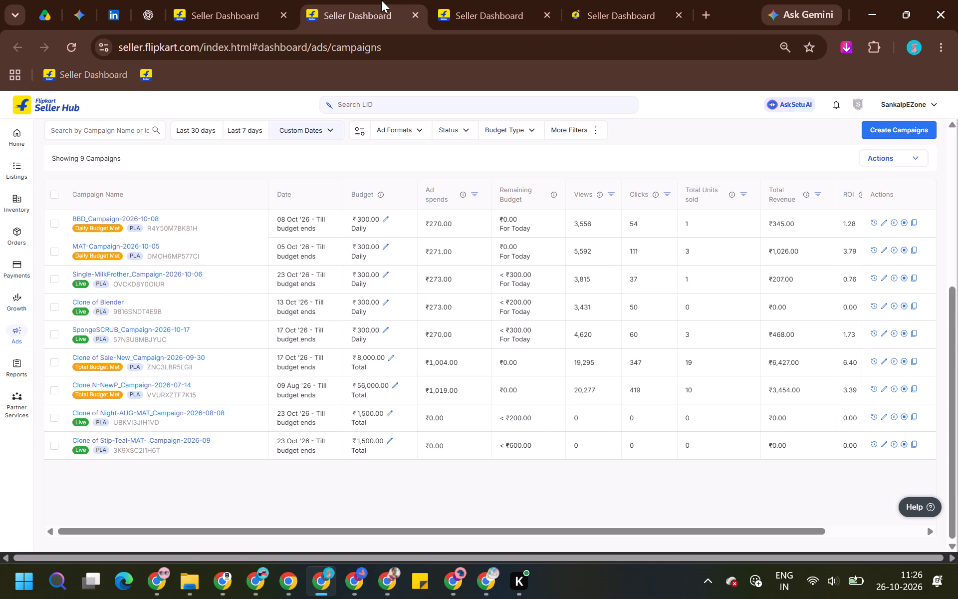
pyautogui.click(467, 0)
pyautogui.click(595, 0)
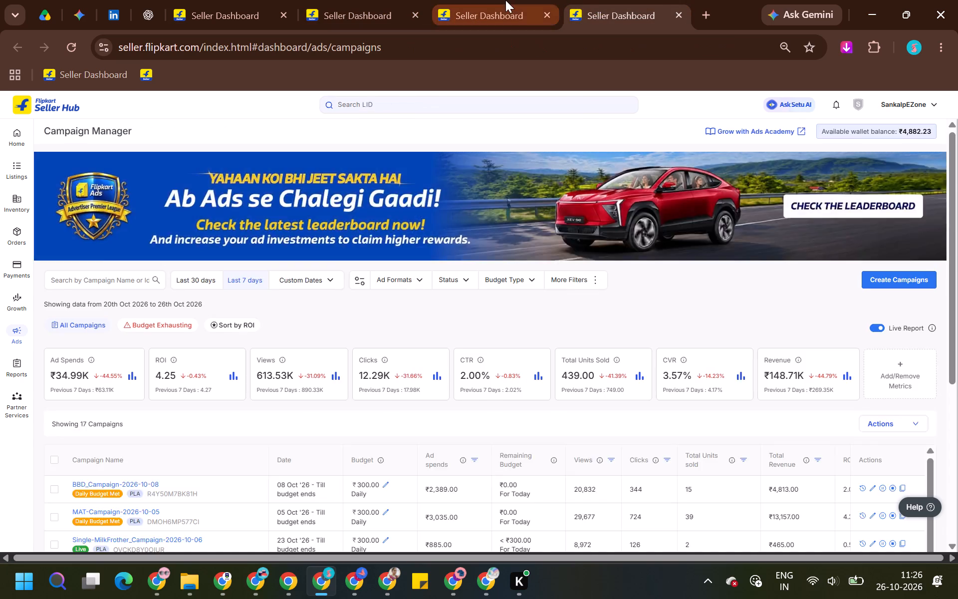
pyautogui.click(505, 0)
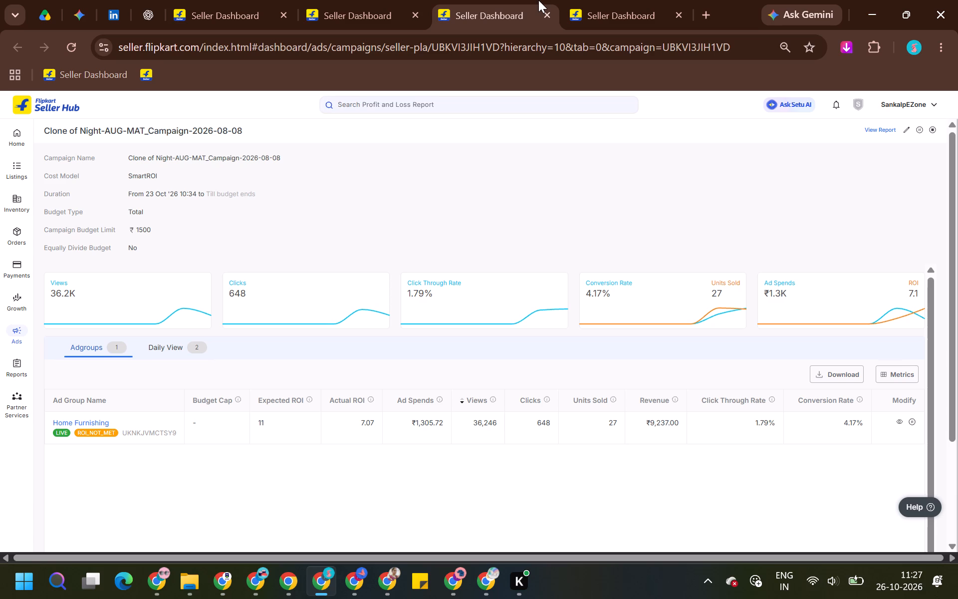
# Start creating a new campaign for SankalpEZone from the Campaign Manager page.
pyautogui.click(610, 0)
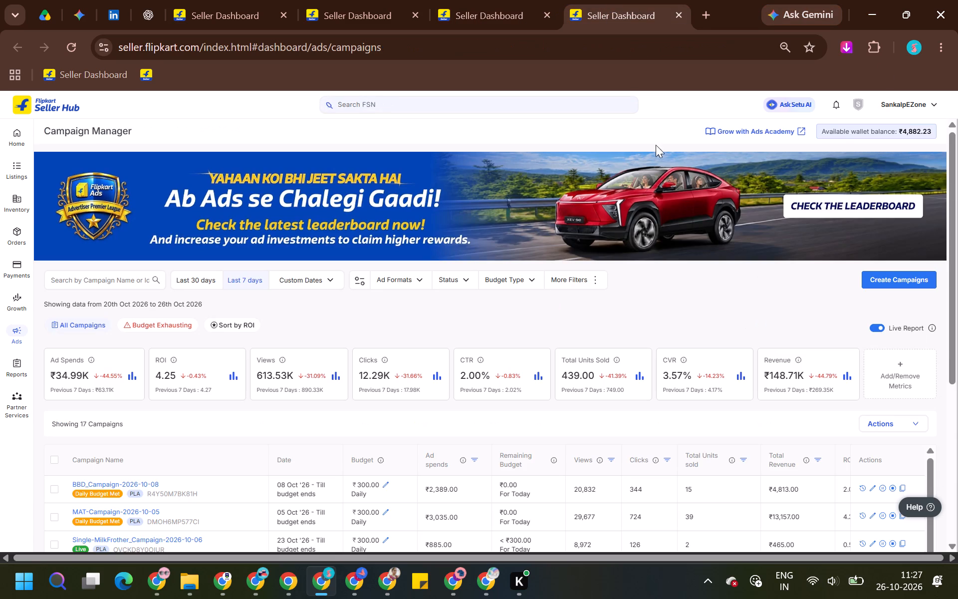
pyautogui.click(878, 276)
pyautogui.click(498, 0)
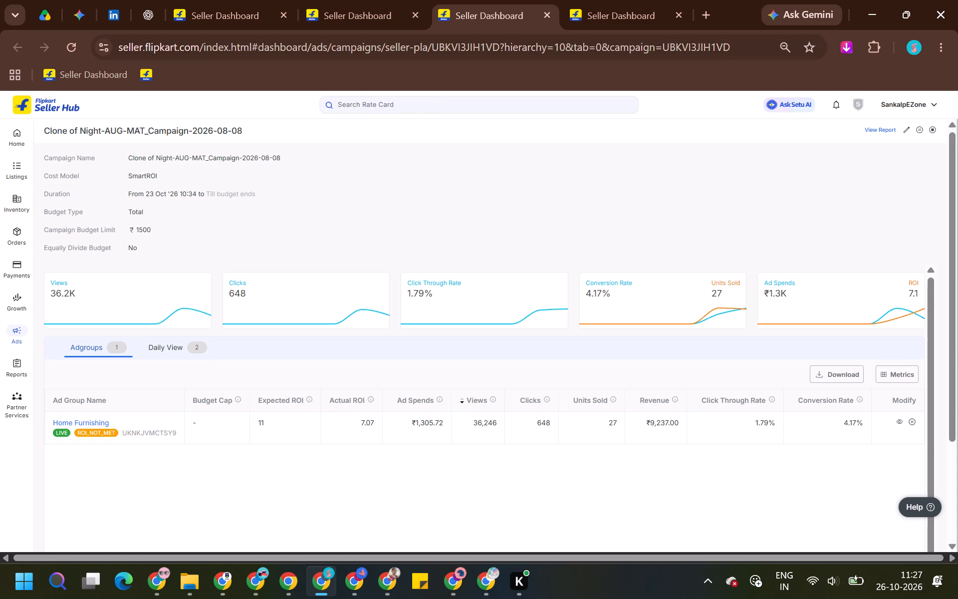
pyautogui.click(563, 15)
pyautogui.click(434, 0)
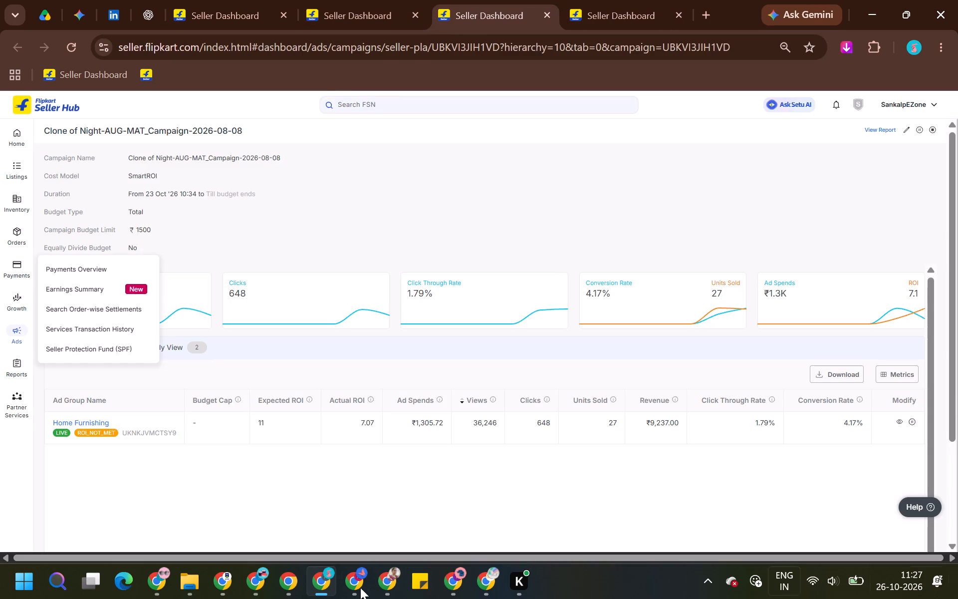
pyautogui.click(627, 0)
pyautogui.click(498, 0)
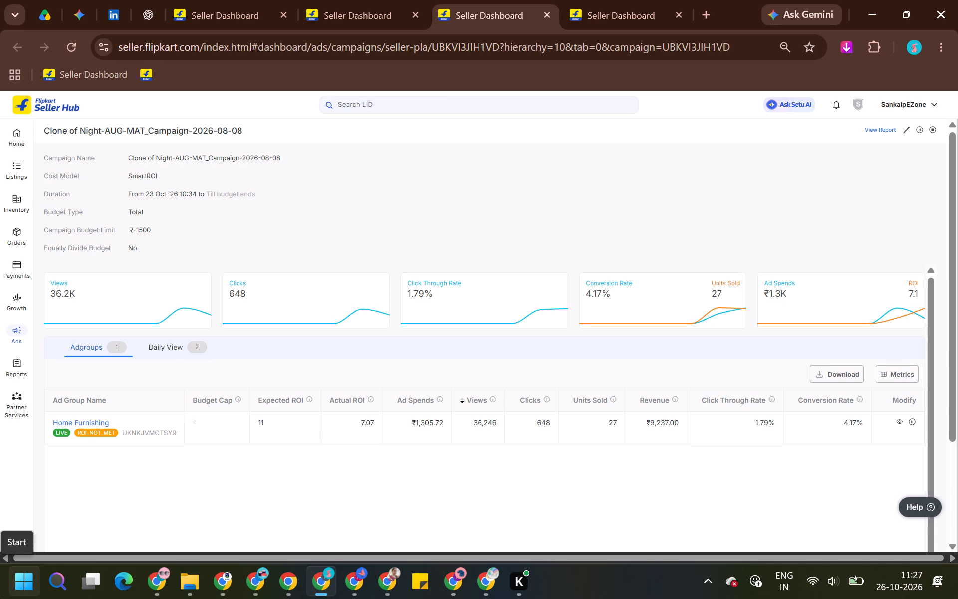
# Search Google for "apex" in a new browser tab and clear the search query.
pyautogui.click(715, 16)
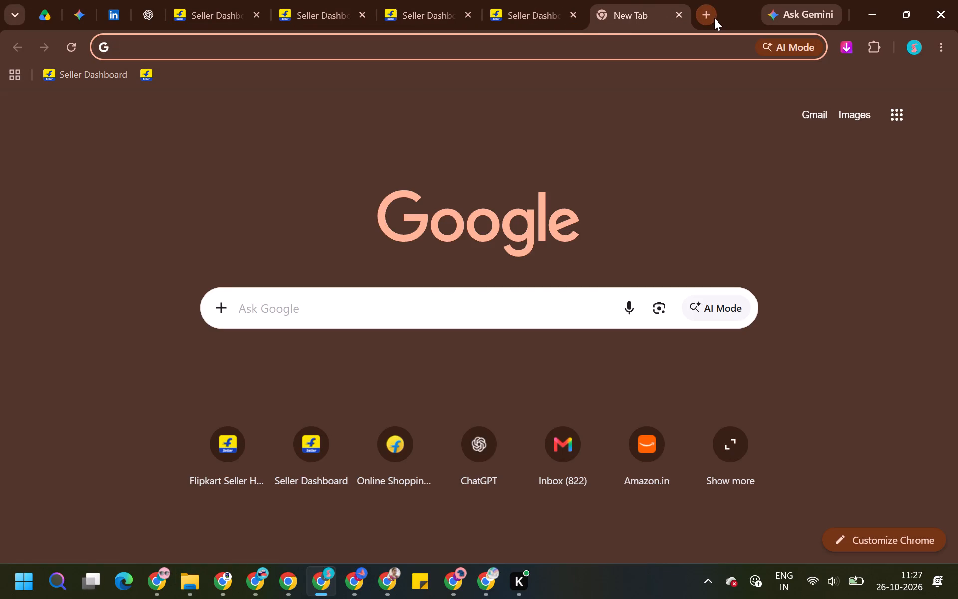
pyautogui.press('p')
pyautogui.press('BackSpace')
pyautogui.write('apex')
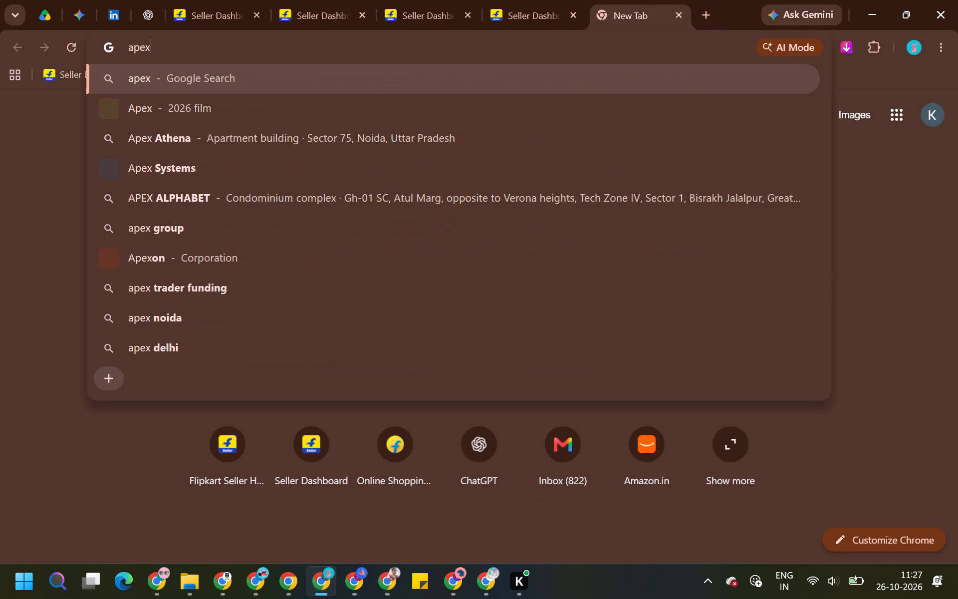
pyautogui.press('space')
pyautogui.press('Return')
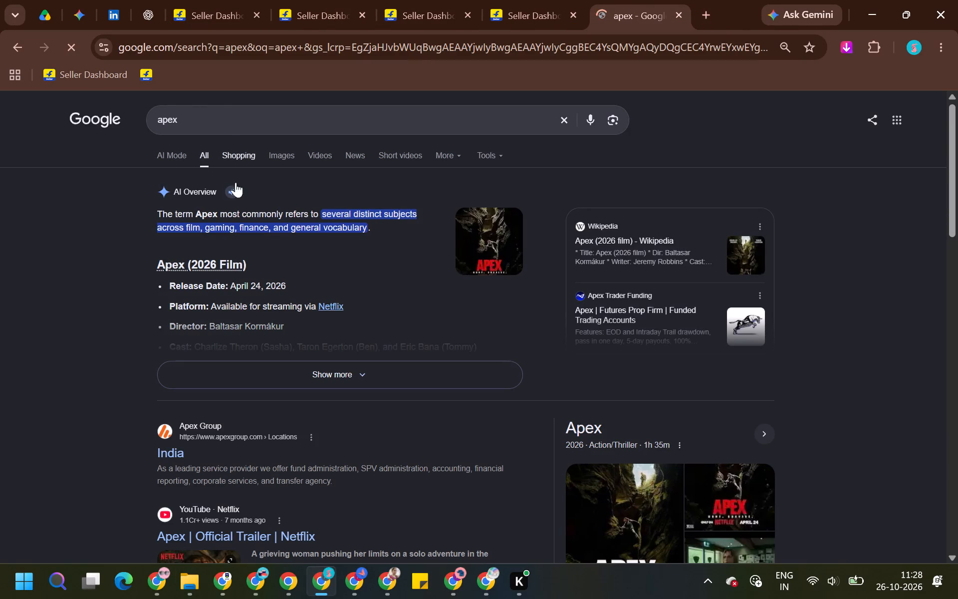
pyautogui.click(240, 128)
pyautogui.press('space')
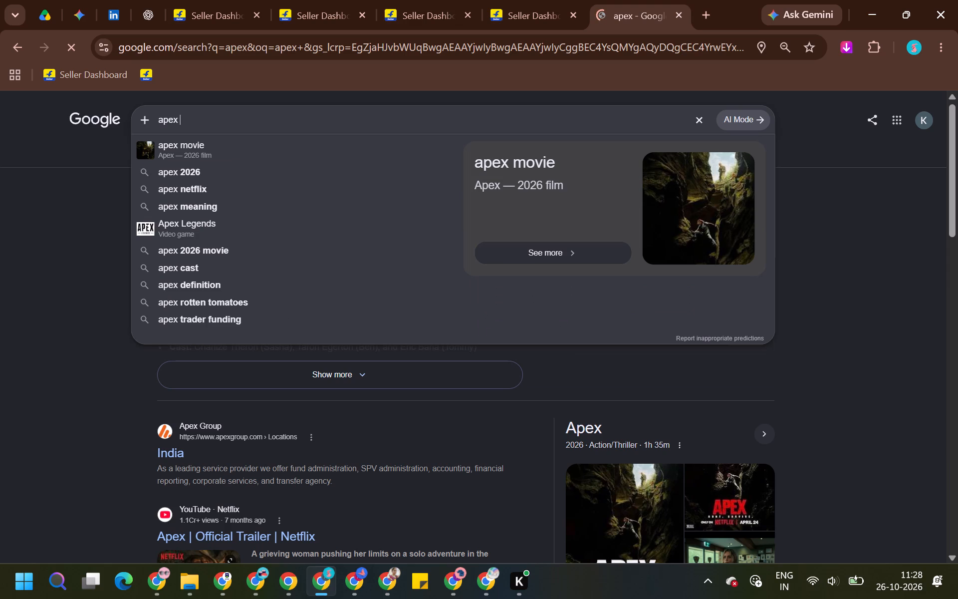
pyautogui.hotkey('ctrl', 'a')
pyautogui.press('BackSpace')
pyautogui.click(65, 180)
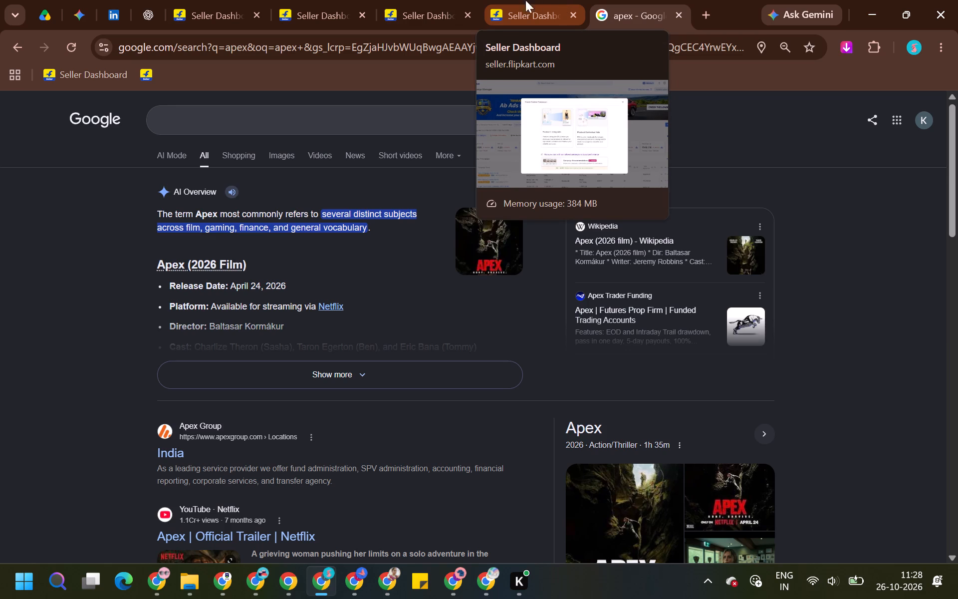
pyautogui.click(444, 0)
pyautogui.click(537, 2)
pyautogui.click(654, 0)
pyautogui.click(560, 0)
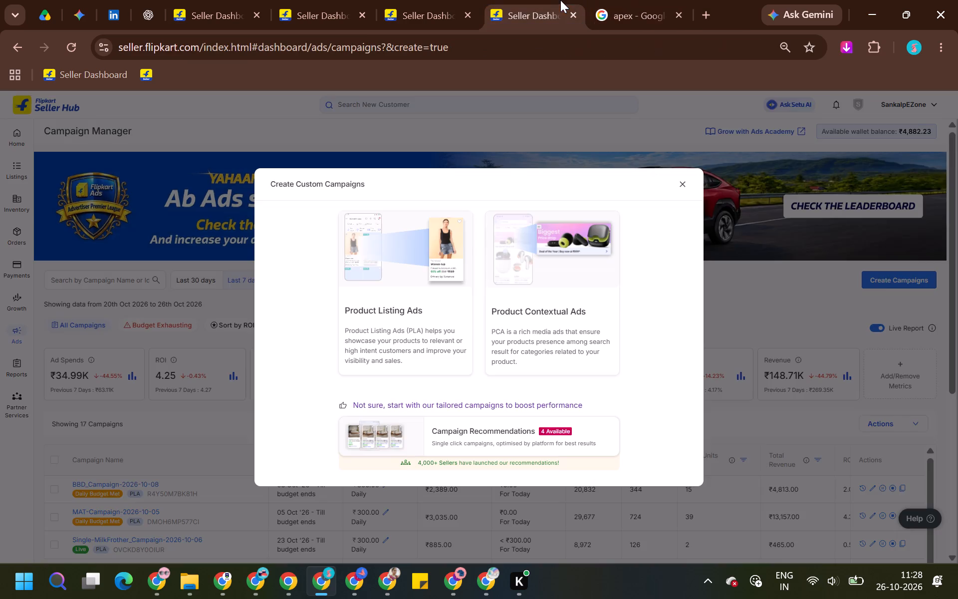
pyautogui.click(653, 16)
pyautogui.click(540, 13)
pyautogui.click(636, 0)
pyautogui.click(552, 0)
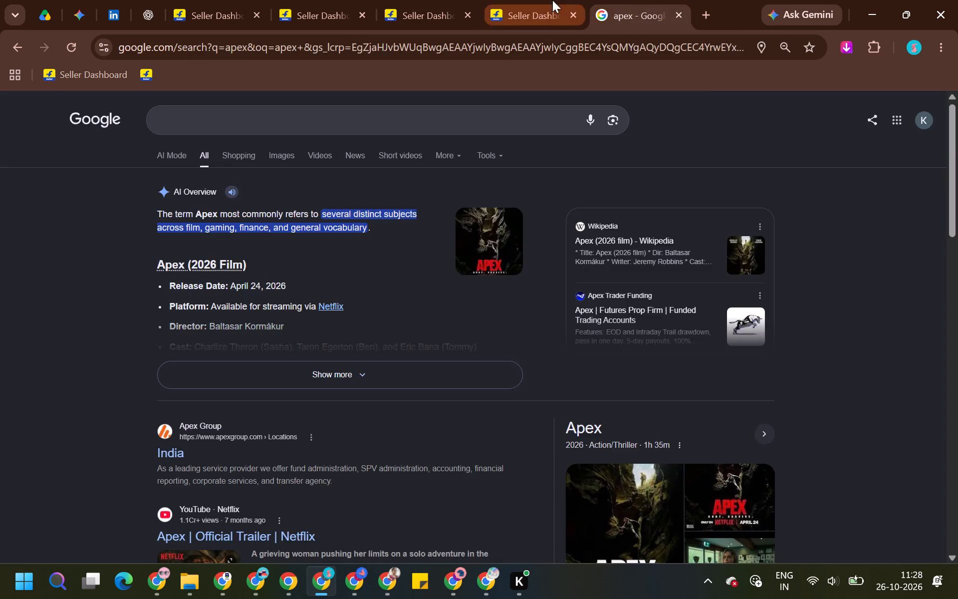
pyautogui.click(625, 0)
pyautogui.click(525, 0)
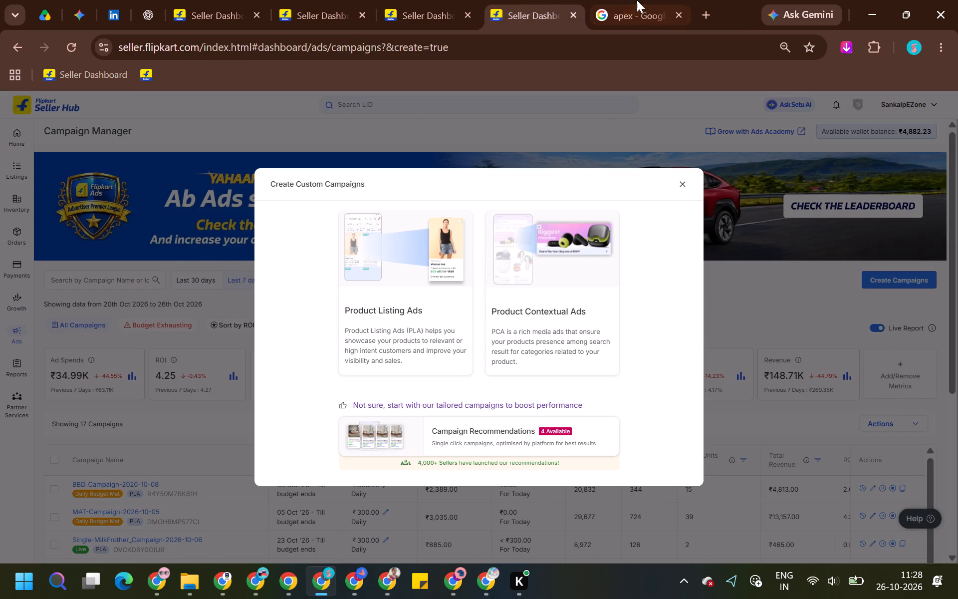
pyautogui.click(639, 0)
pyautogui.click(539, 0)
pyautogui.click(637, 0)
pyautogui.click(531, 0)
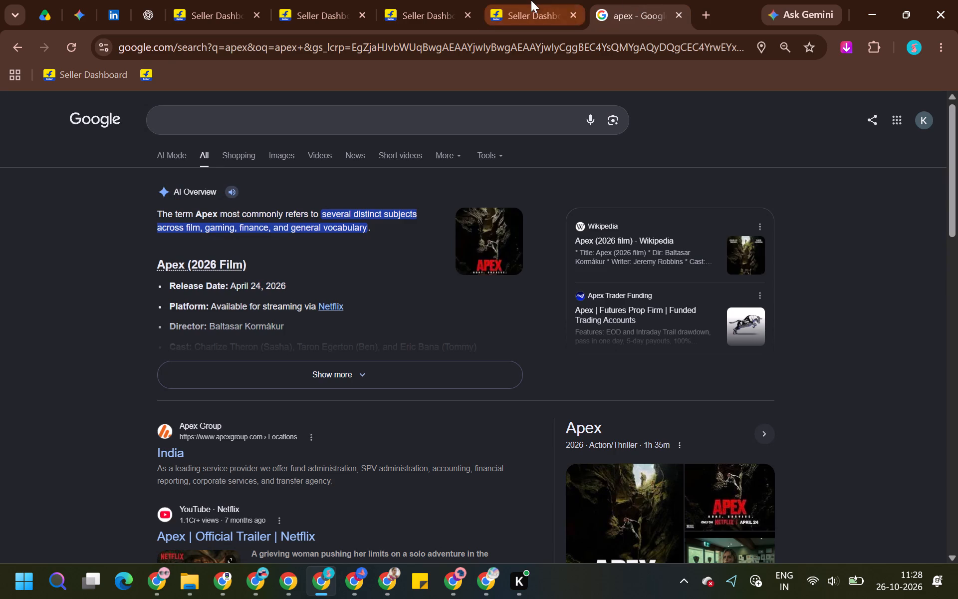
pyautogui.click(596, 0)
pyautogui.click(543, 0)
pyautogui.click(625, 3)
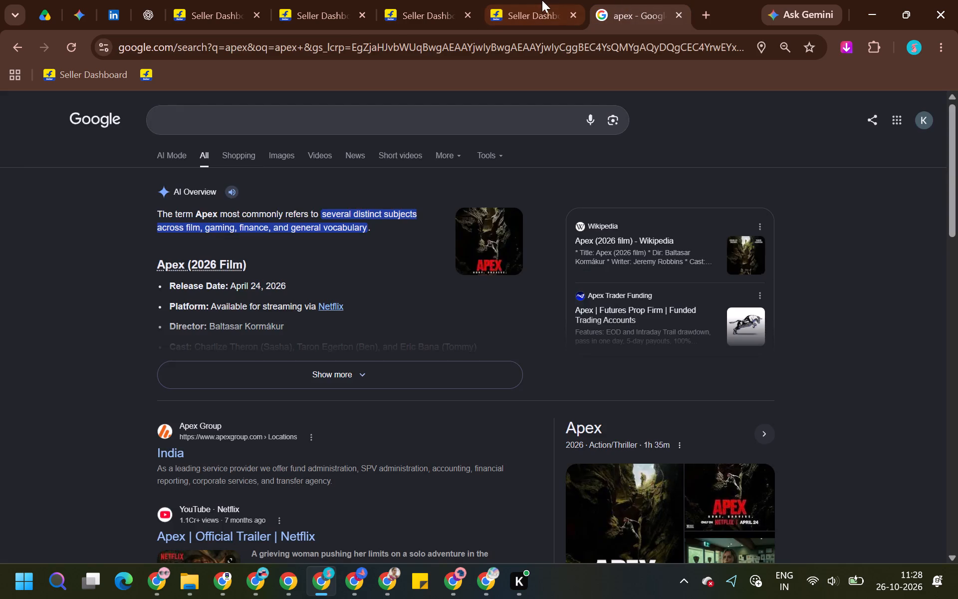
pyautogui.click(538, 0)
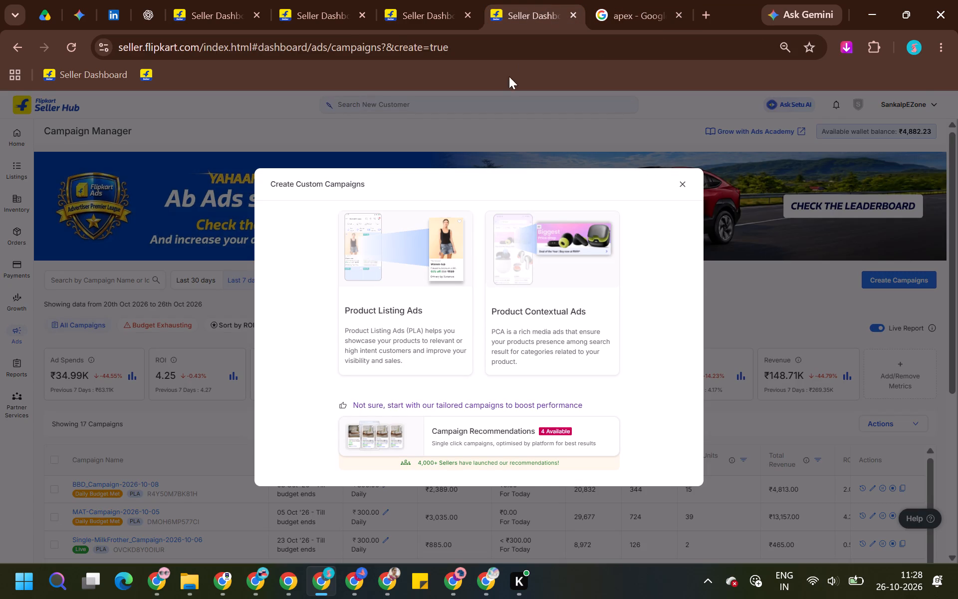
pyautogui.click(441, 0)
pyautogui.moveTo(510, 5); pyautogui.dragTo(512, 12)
# Look over the MEETONLINEZONE account's campaign list and return to the SankalpEZone campaign creation dialog.
pyautogui.click(347, 574)
pyautogui.click(320, 573)
pyautogui.click(369, 576)
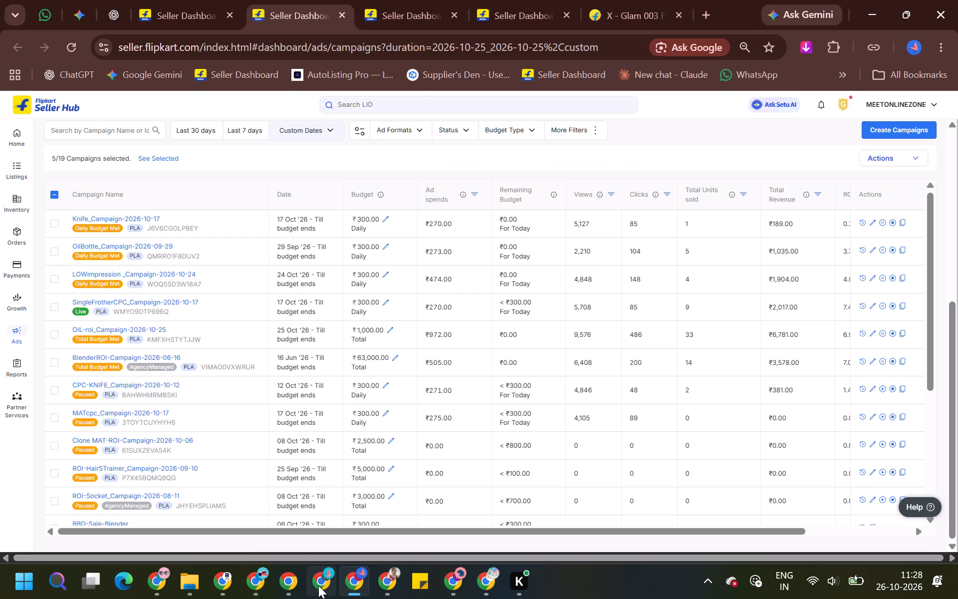
pyautogui.click(318, 586)
pyautogui.click(357, 576)
pyautogui.scroll(-5, 379, 326)
pyautogui.scroll(5, 379, 326)
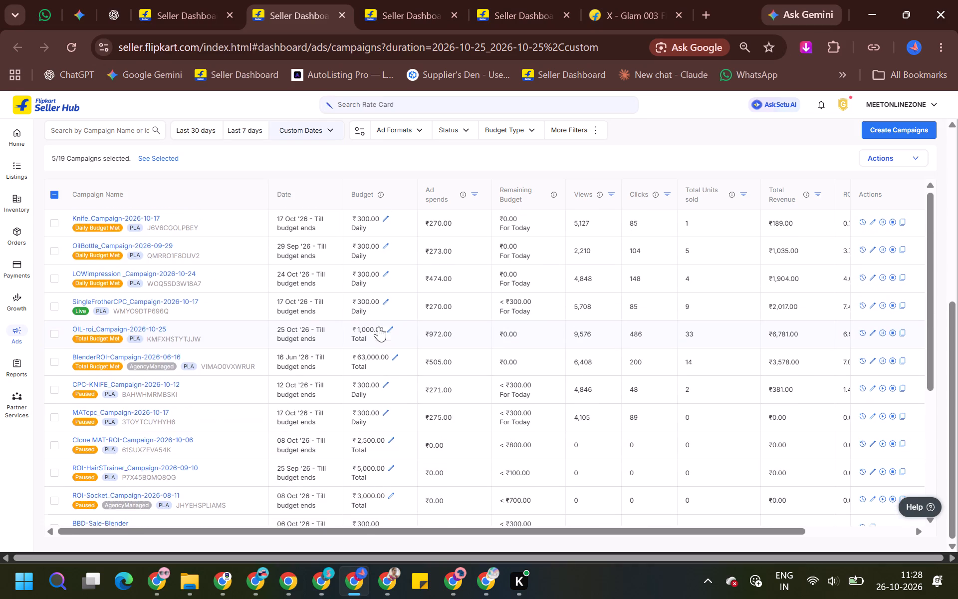
pyautogui.scroll(4, 379, 326)
pyautogui.hotkey('alt', 'Tab')
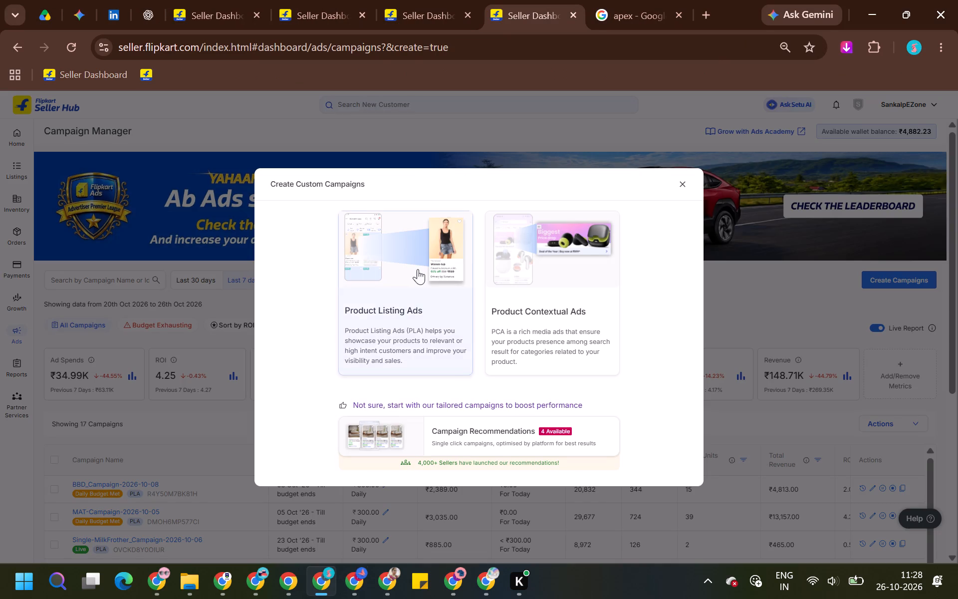
# Choose Product Listing Ads as the type of the new custom campaign.
pyautogui.click(418, 269)
# Try to open the Home Furnishing ad group of Clone of Night-AUG-MAT_Campaign-2026-08-08, reload the page and examine its performance.
pyautogui.click(443, 0)
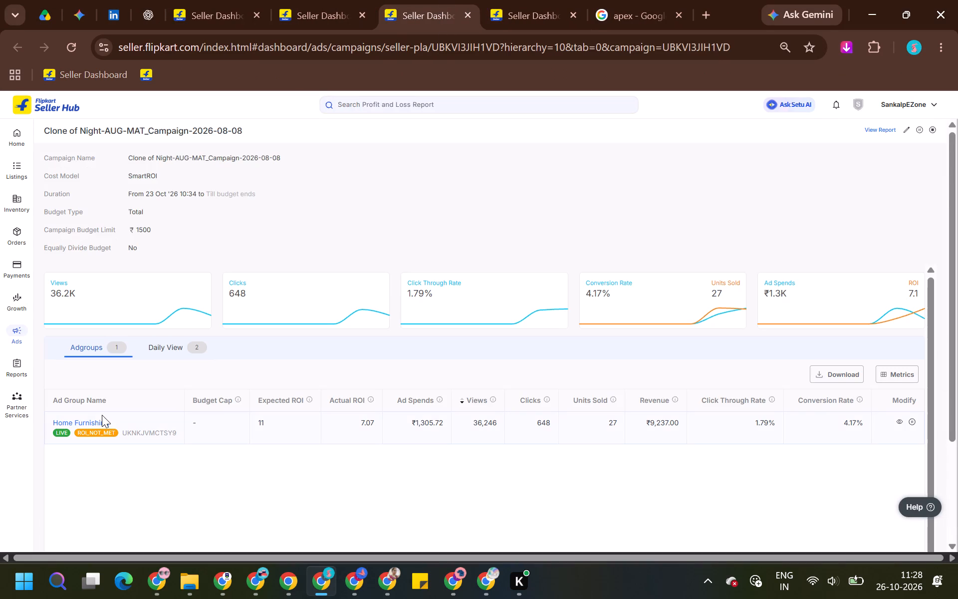
pyautogui.click(93, 421)
pyautogui.click(84, 419)
pyautogui.click(85, 419)
pyautogui.click(95, 427)
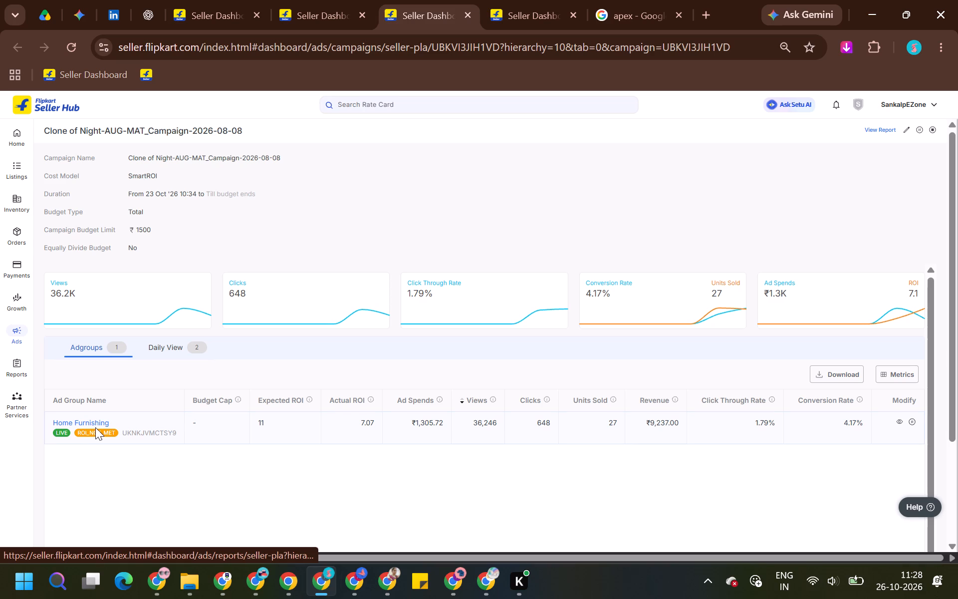
pyautogui.click(93, 422)
pyautogui.click(74, 45)
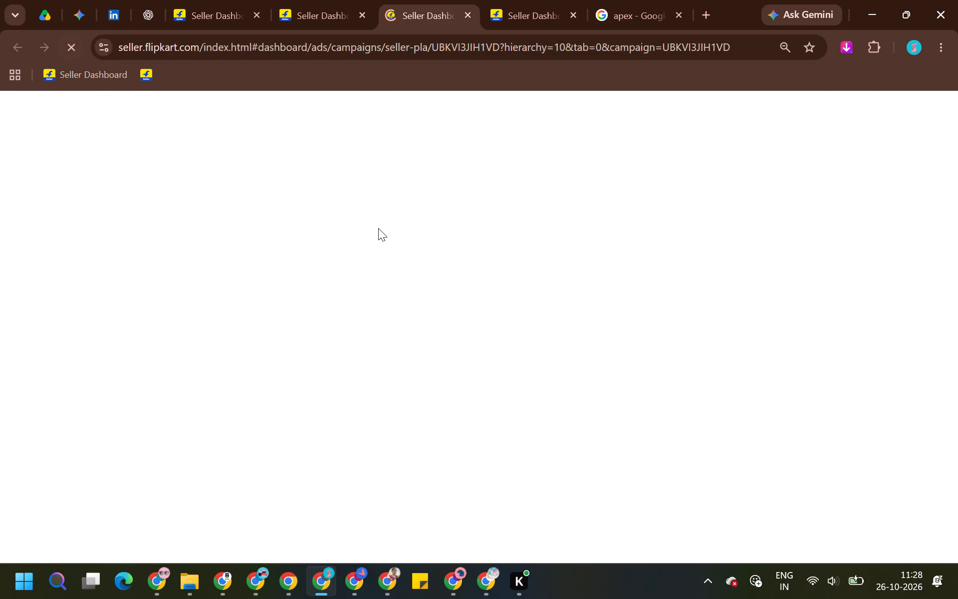
pyautogui.scroll(-1, 378, 228)
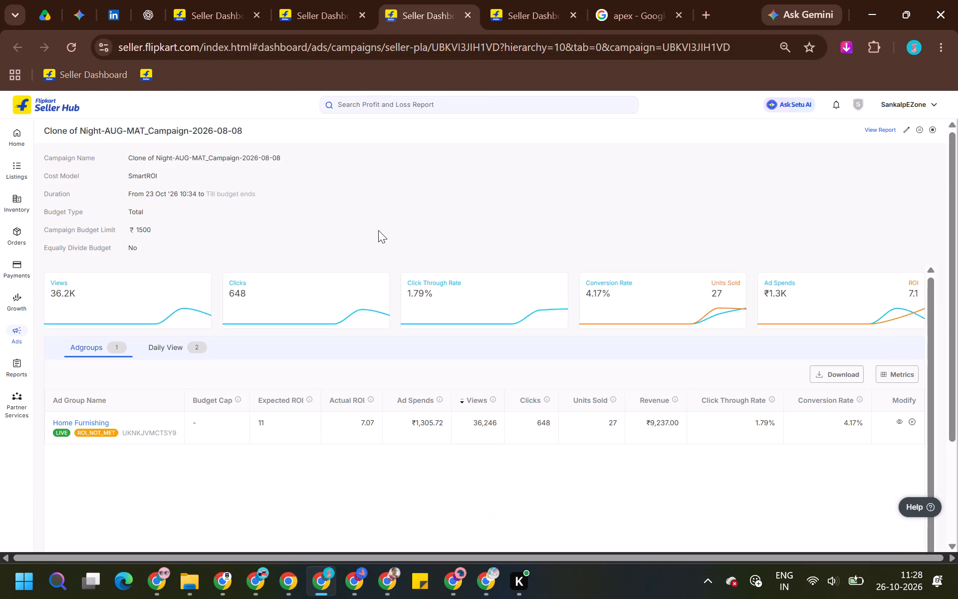
pyautogui.scroll(-3, 345, 180)
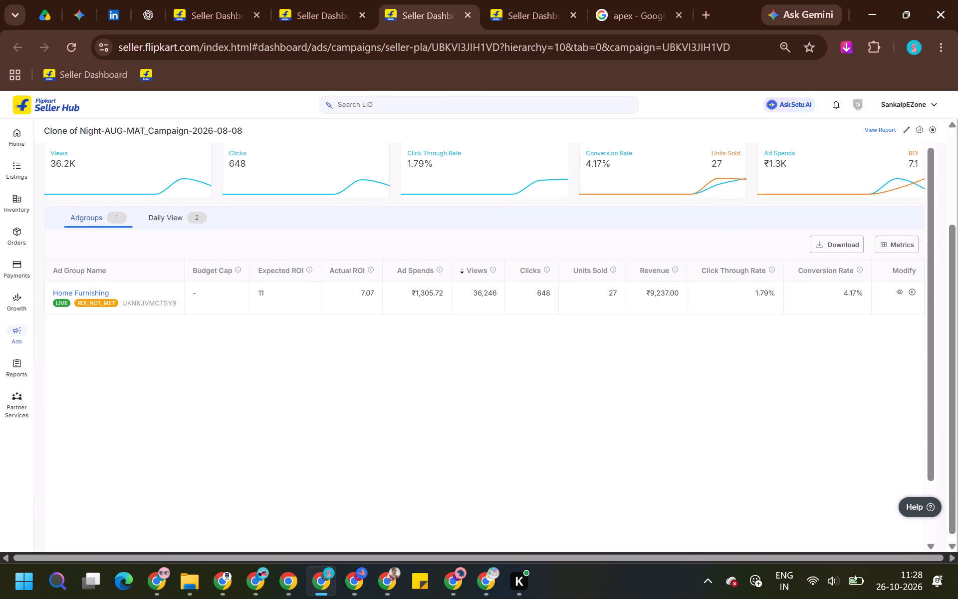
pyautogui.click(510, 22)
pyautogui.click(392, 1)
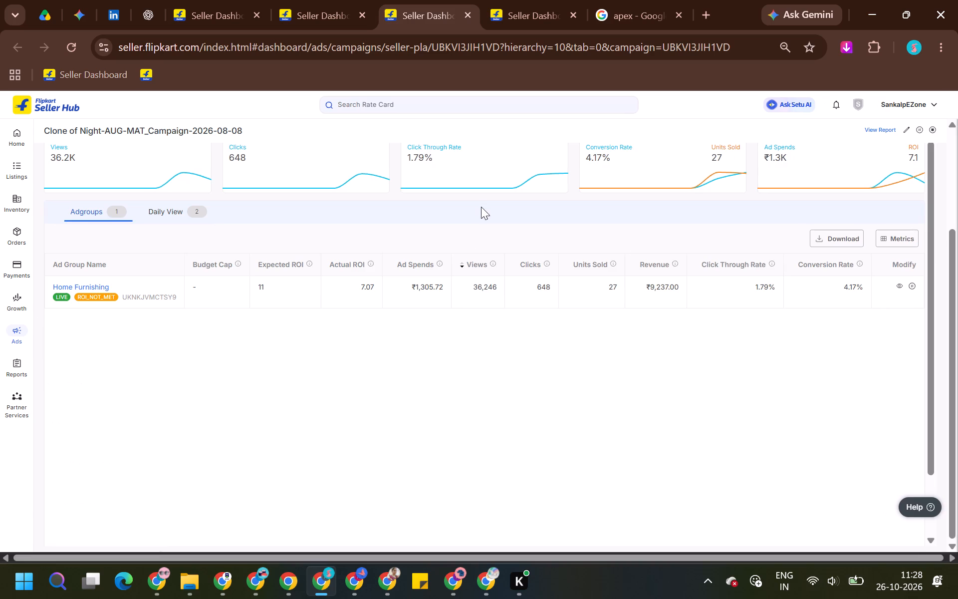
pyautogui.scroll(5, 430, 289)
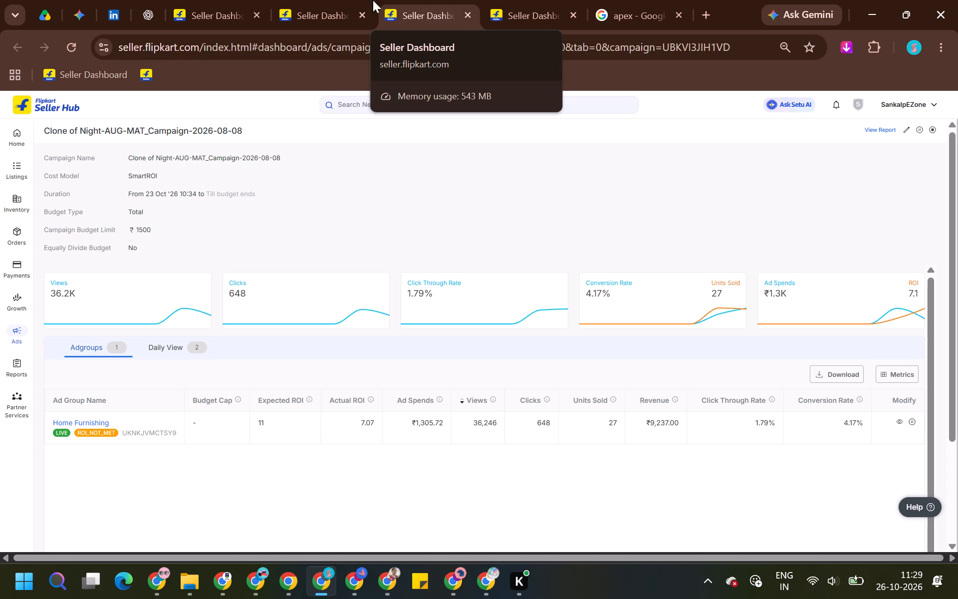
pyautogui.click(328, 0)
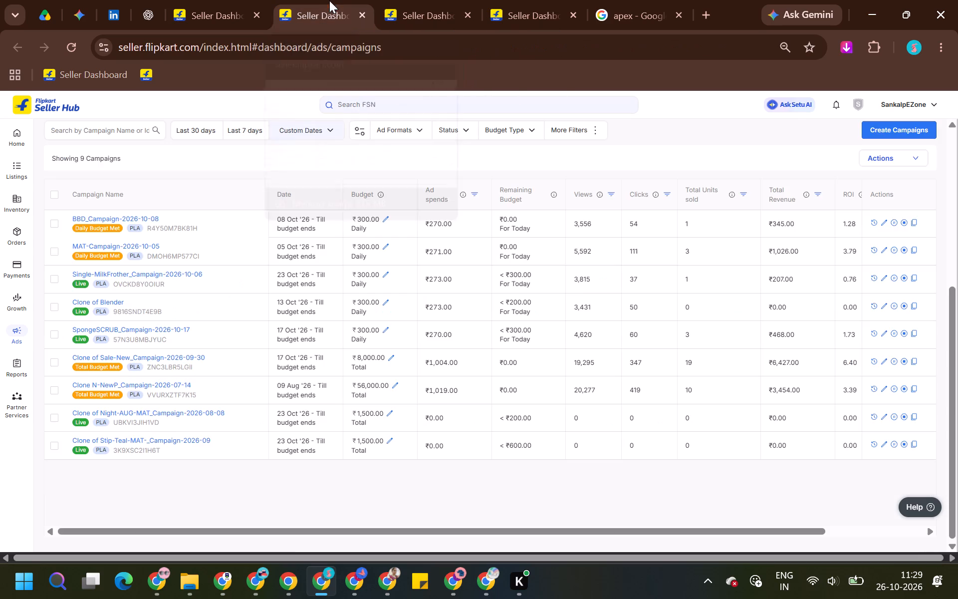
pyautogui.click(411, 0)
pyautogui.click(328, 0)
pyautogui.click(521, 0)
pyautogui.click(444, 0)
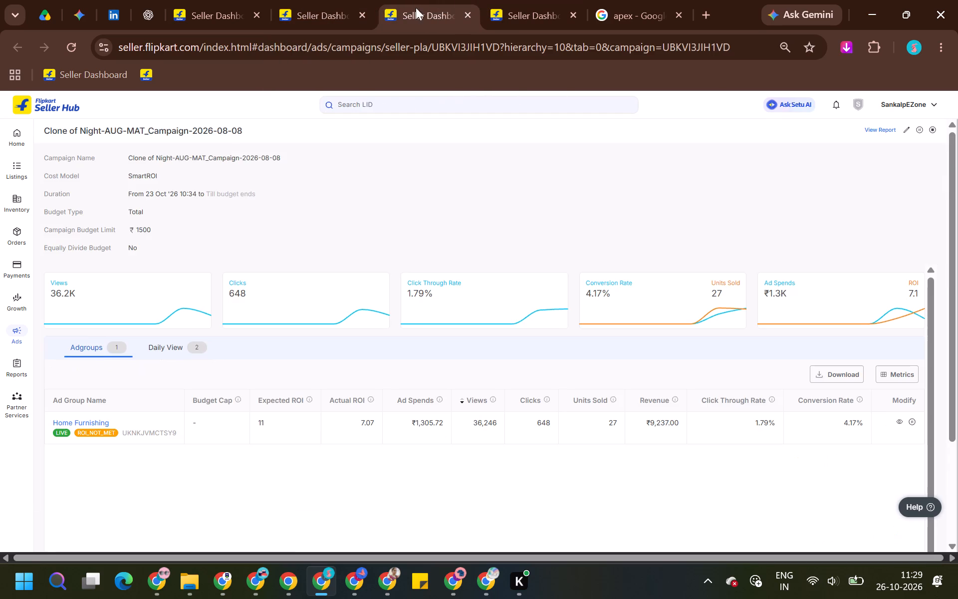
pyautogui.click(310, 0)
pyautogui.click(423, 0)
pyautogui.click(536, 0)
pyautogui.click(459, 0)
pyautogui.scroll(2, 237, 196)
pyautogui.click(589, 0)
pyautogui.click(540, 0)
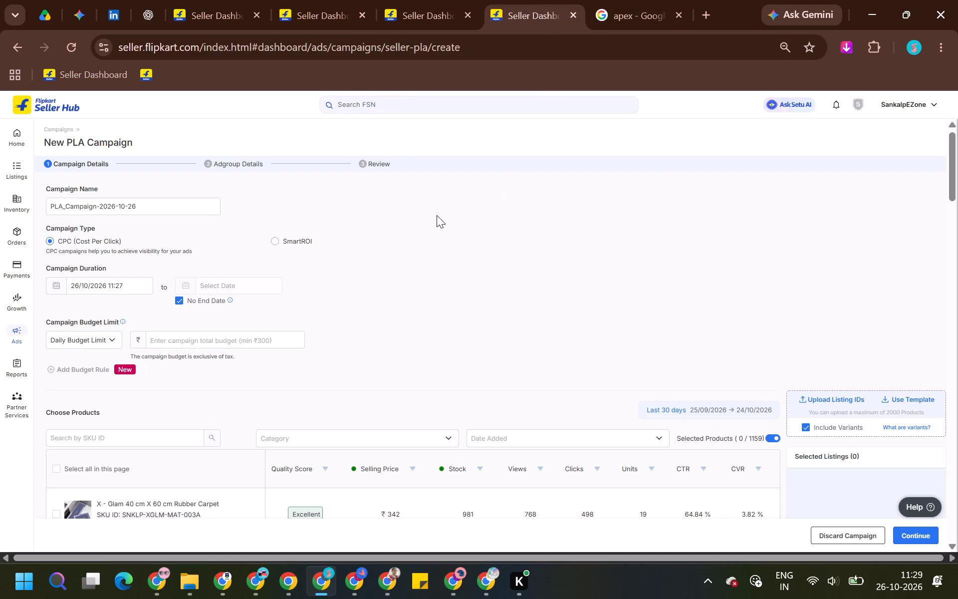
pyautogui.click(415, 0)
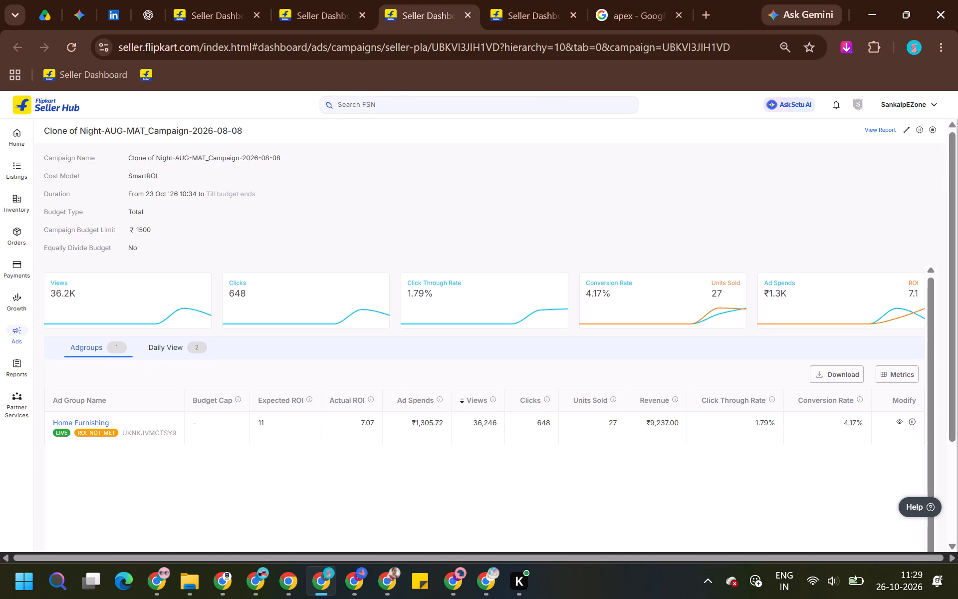
# Copy "Night-AUG-MAT_" from the existing campaign's name and use it to replace the PLA prefix in the new campaign's name.
pyautogui.moveTo(151, 157); pyautogui.dragTo(201, 164)
pyautogui.moveTo(201, 164); pyautogui.dragTo(209, 165)
pyautogui.hotkey('ctrl', 'c')
pyautogui.click(533, 0)
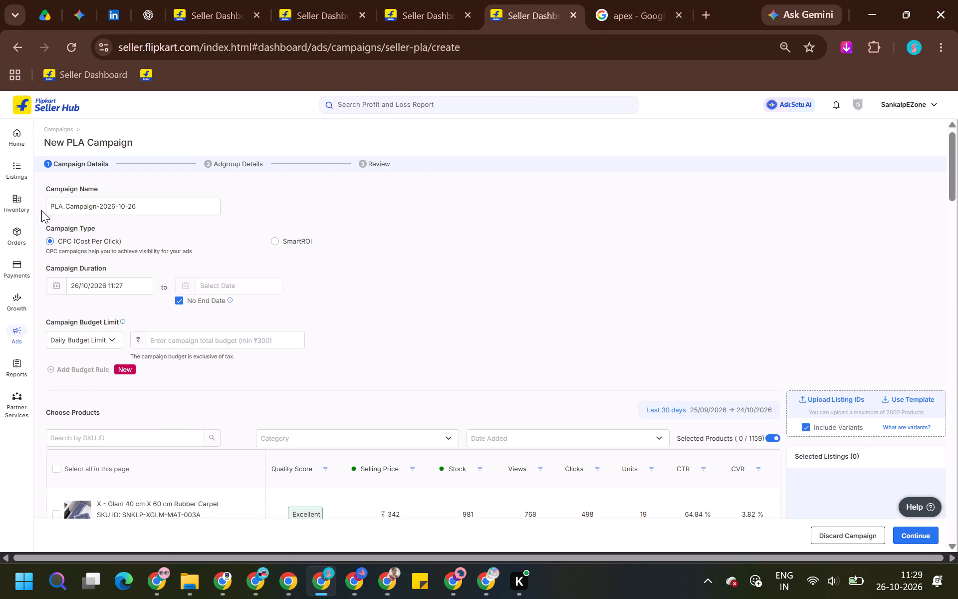
pyautogui.moveTo(60, 210); pyautogui.dragTo(35, 209)
pyautogui.hotkey('ctrl', 'v')
pyautogui.press('\\')
pyautogui.press('BackSpace')
pyautogui.press('Delete')
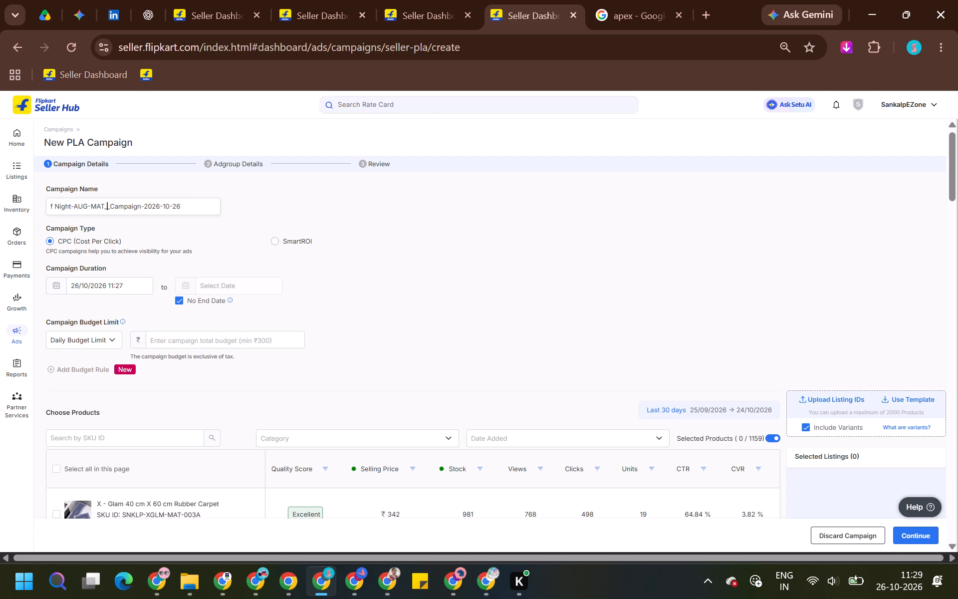
pyautogui.moveTo(54, 204); pyautogui.dragTo(26, 206)
pyautogui.press('BackSpace')
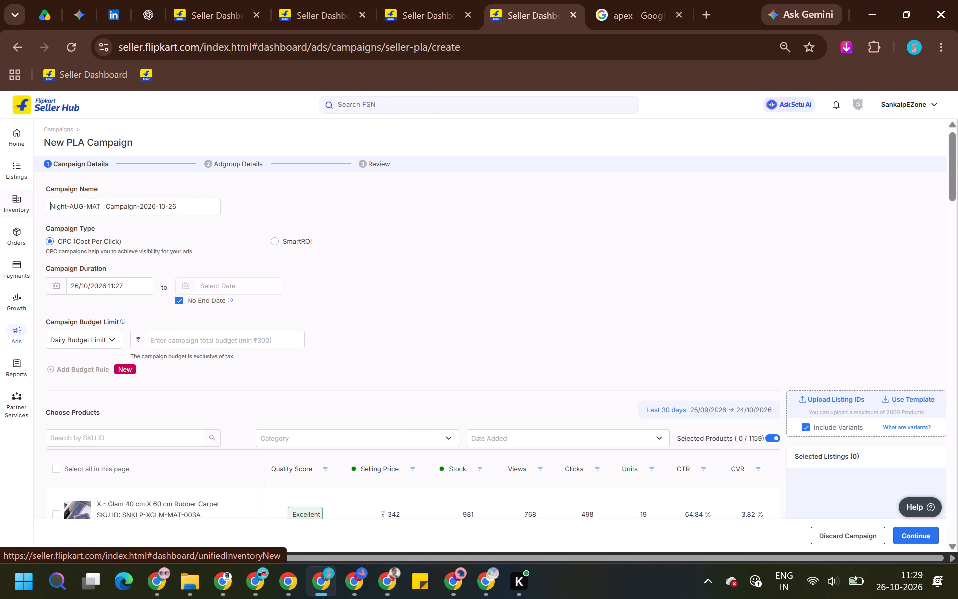
# Remove AUG from the new campaign's name and add NEW after MAT, making it Night-MAT-NEW__Campaign-2026-10-26.
pyautogui.click(102, 207)
pyautogui.press('Left')
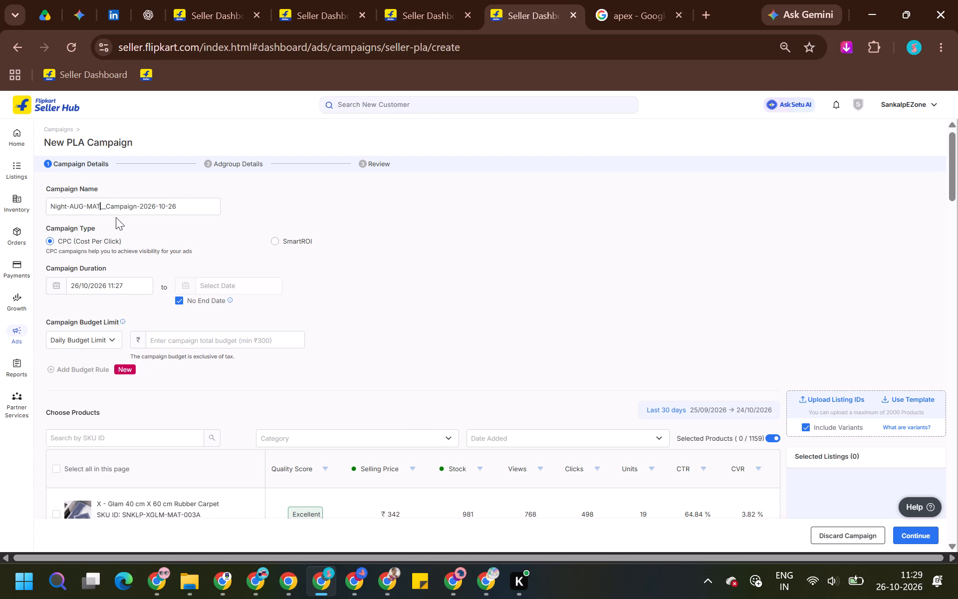
pyautogui.doubleClick(77, 202)
pyautogui.press('BackSpace')
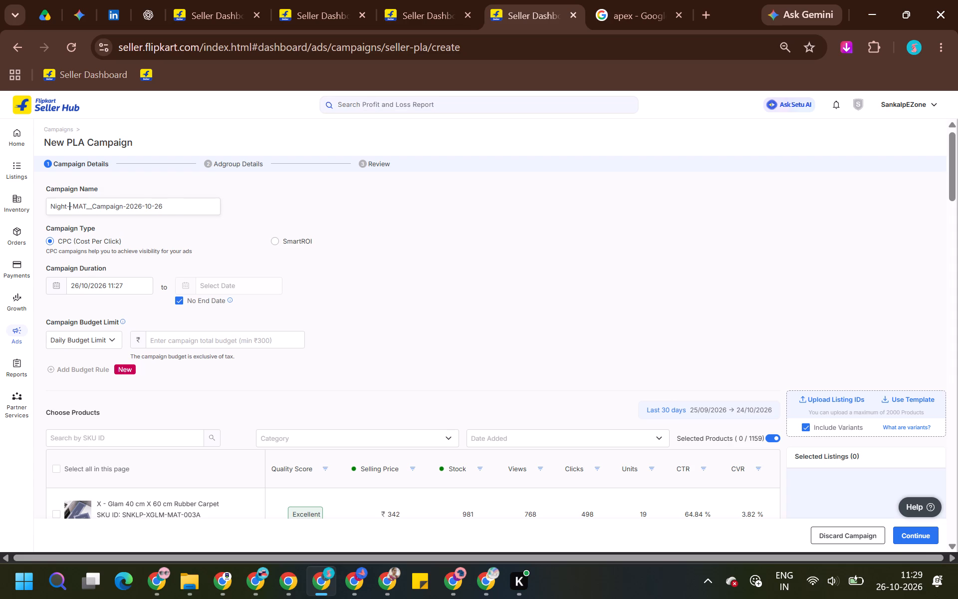
pyautogui.press('Right')
pyautogui.press('BackSpace')
pyautogui.press('Right')
pyautogui.press('Right')
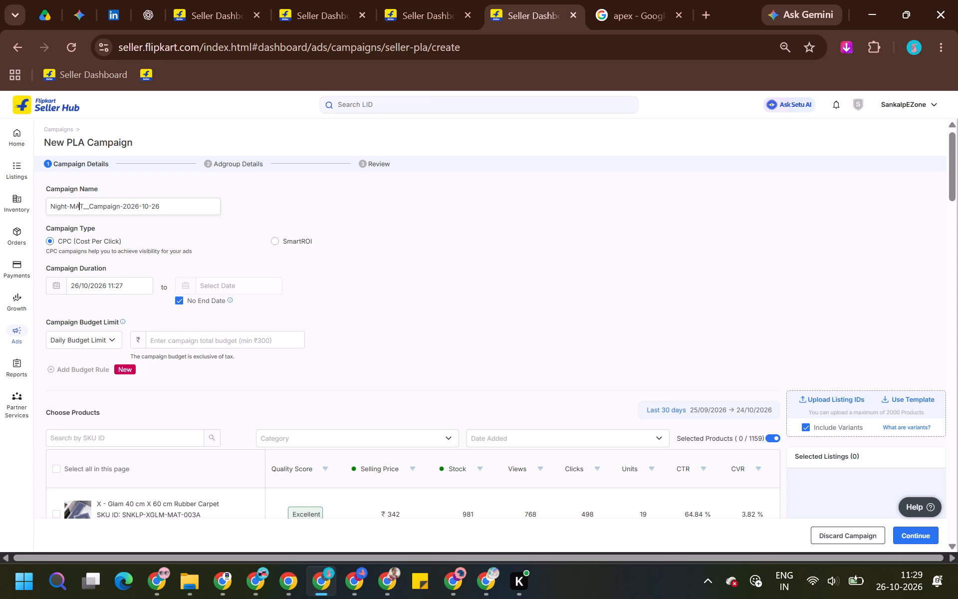
pyautogui.press('Right')
pyautogui.press('Right')
pyautogui.press('Left')
pyautogui.press('-')
pyautogui.press('w')
pyautogui.press('Tab')
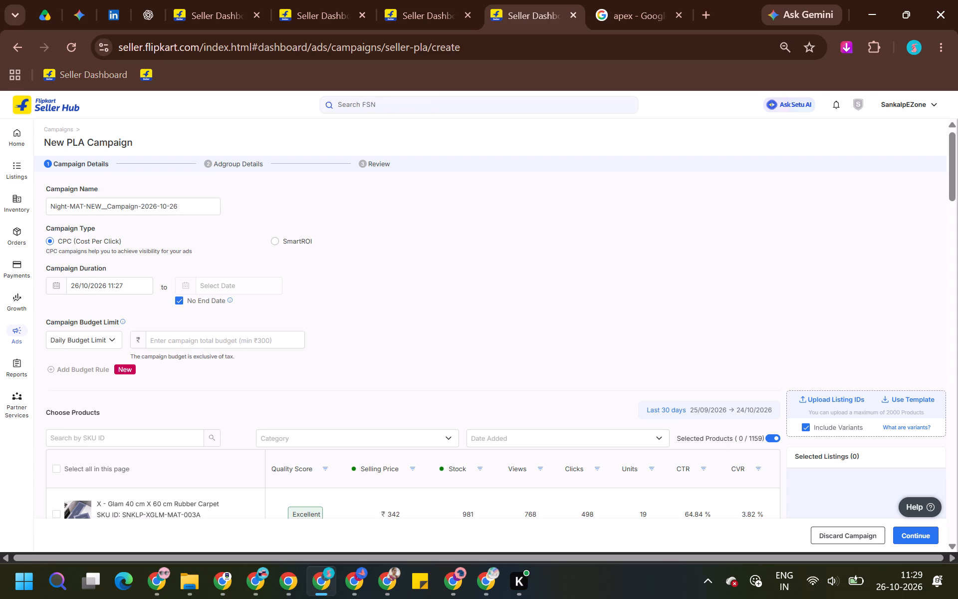
# Set the new campaign's budget limit to ₹1000 and its campaign type to SmartROI.
pyautogui.click(212, 332)
pyautogui.write('1000')
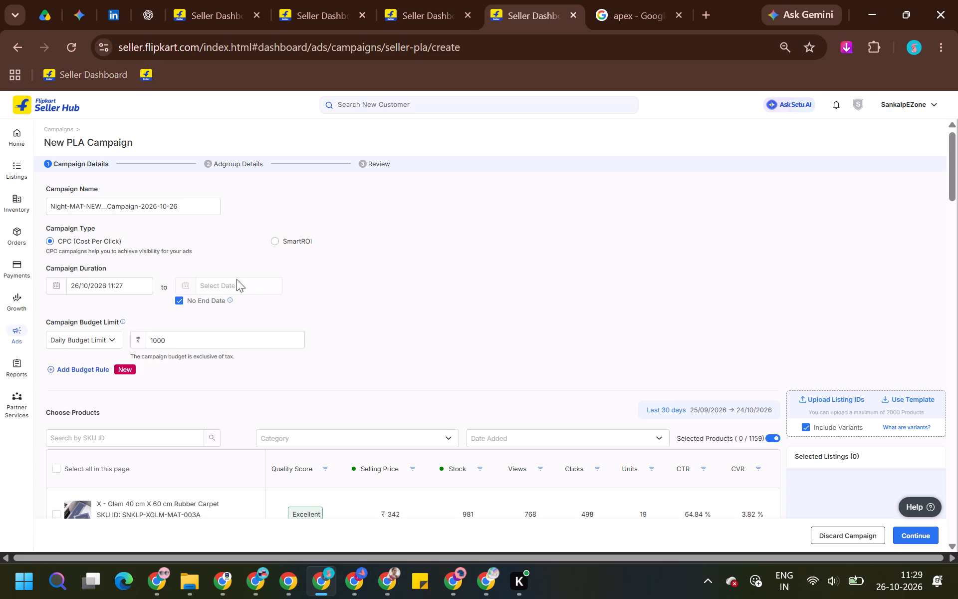
pyautogui.click(276, 241)
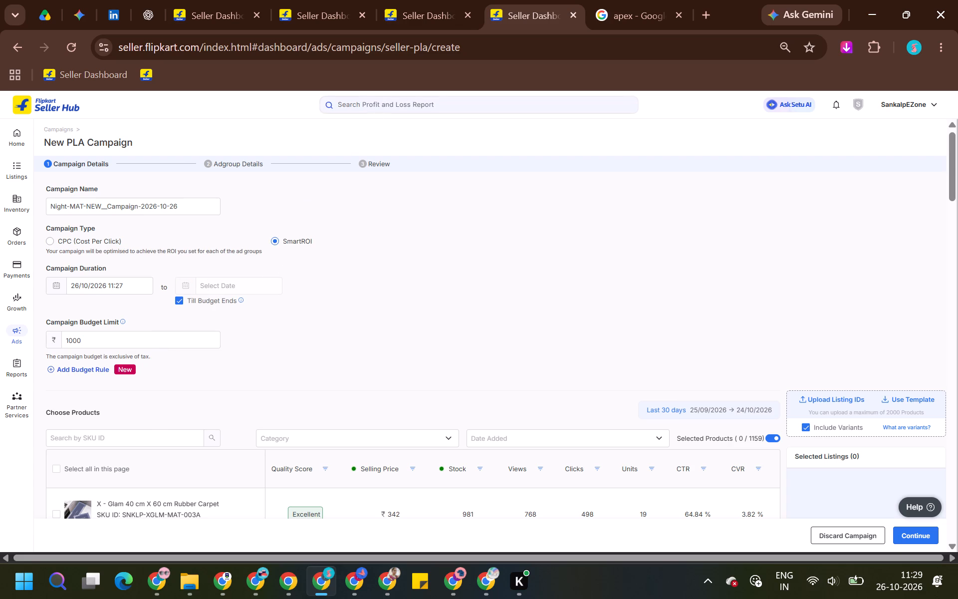
# Return to Clone of Night-AUG-MAT_Campaign-2026-08-08 and try to open its Home Furnishing ad group.
pyautogui.click(395, 0)
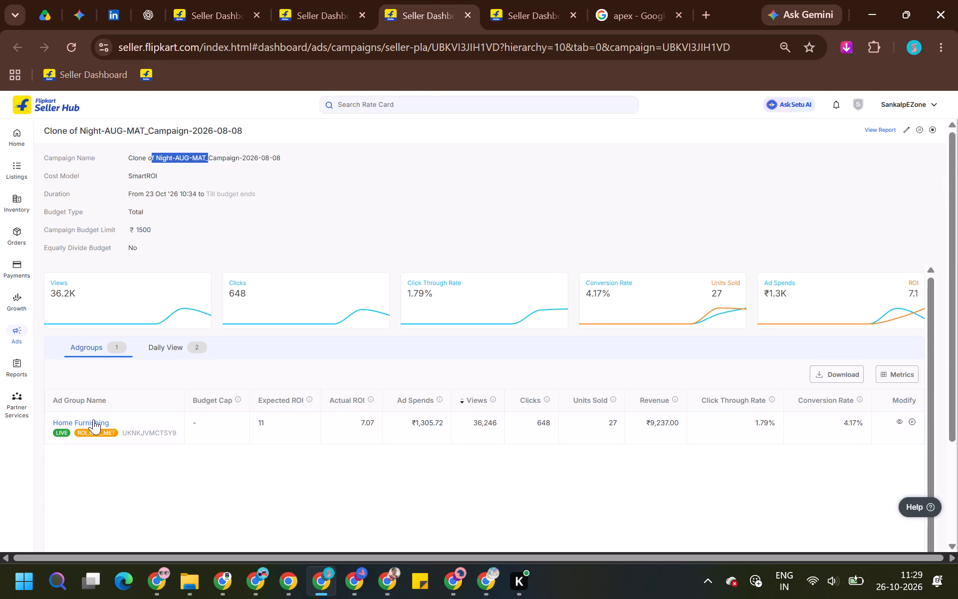
pyautogui.click(93, 419)
pyautogui.click(94, 422)
pyautogui.doubleClick(94, 422)
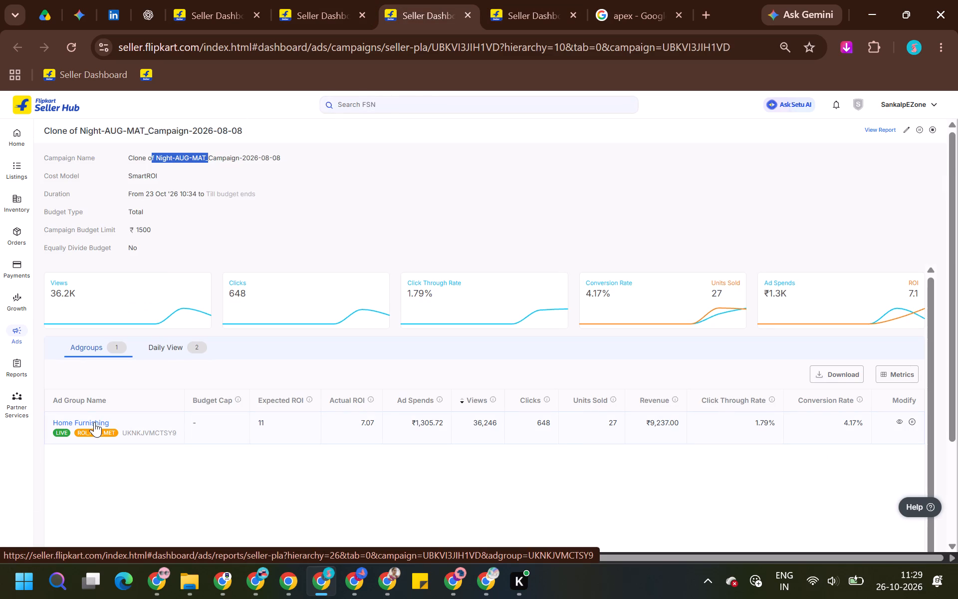
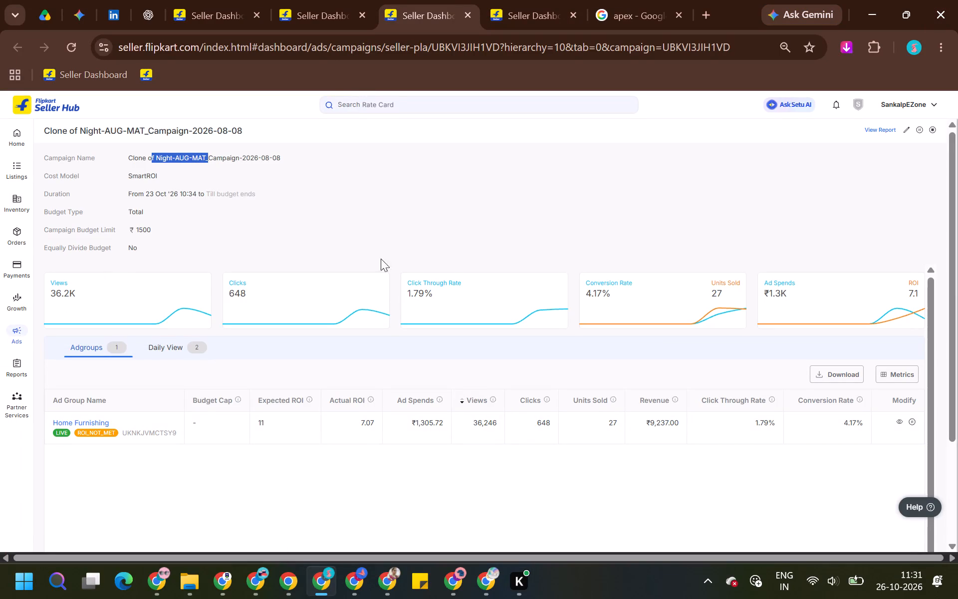
# Retry opening the Home Furnishing ad group of Clone of Night-AUG-MAT_Campaign-2026-08-08.
pyautogui.click(372, 188)
pyautogui.hotkey('alt', 'Tab')
pyautogui.hotkey('alt', 'Tab')
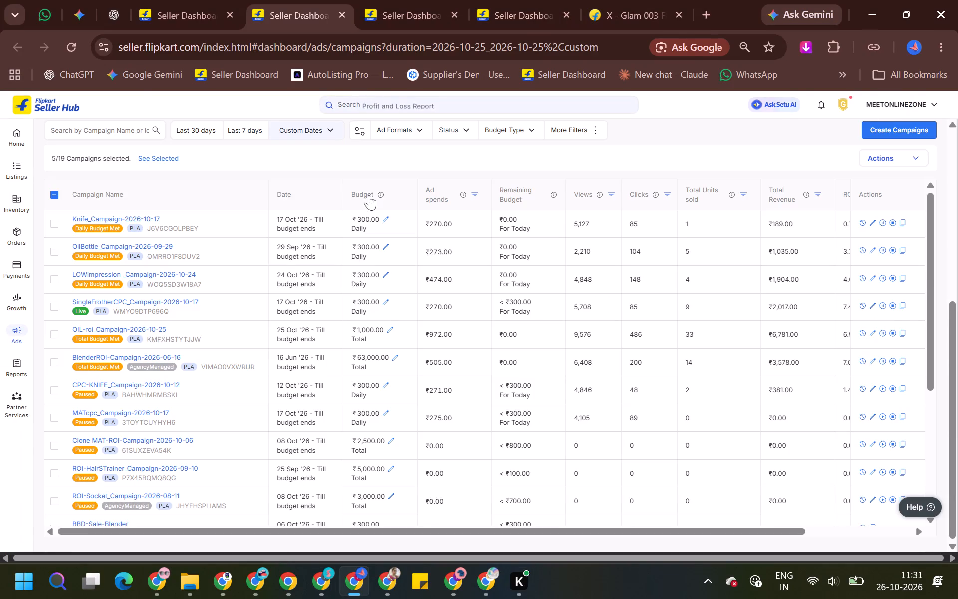
pyautogui.click(100, 424)
pyautogui.doubleClick(97, 421)
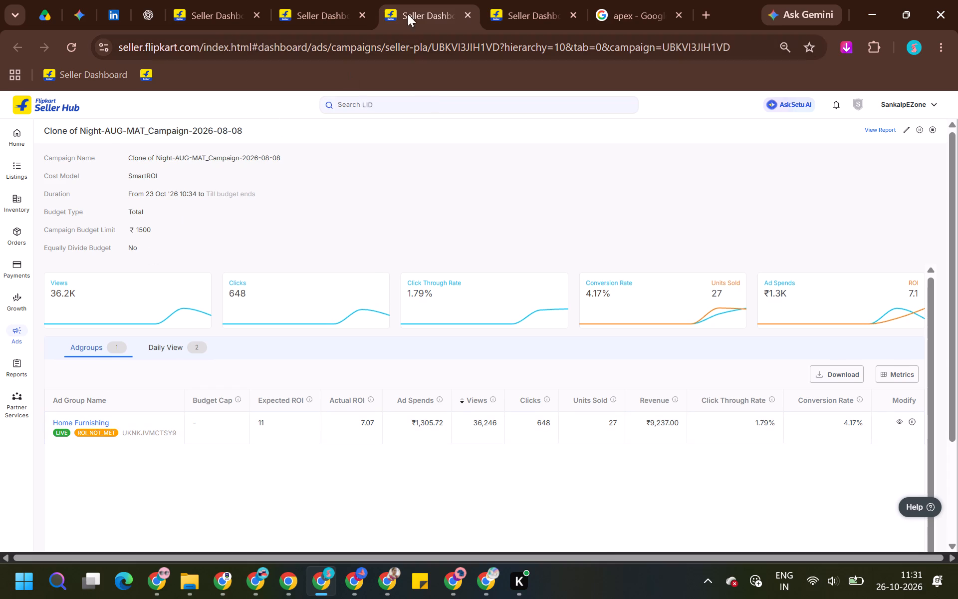
# Examine the new Night-MAT-NEW campaign's settings and the products offered for selection, alongside the existing Night-AUG-MAT clone.
pyautogui.click(509, 0)
pyautogui.click(424, 0)
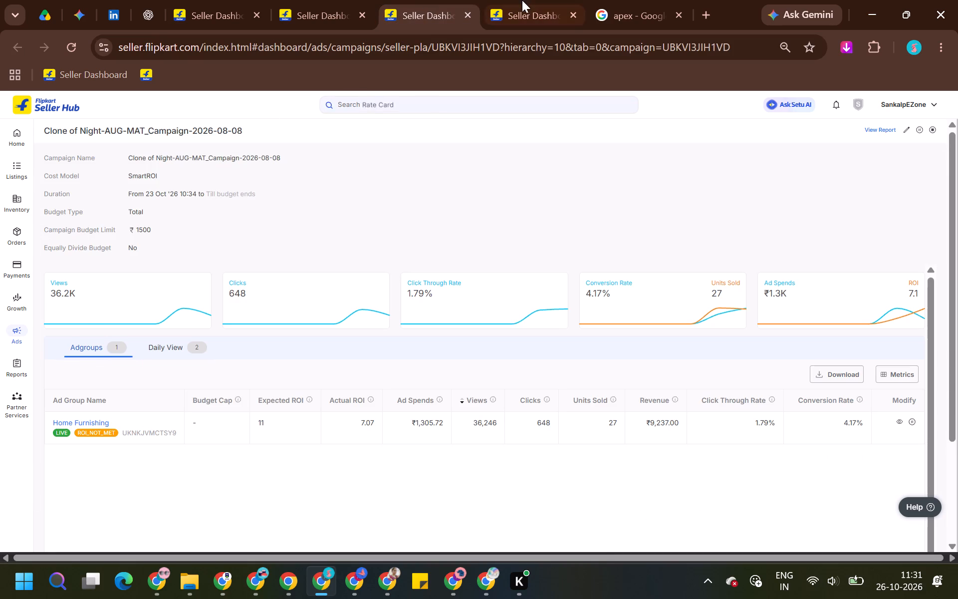
pyautogui.click(522, 0)
pyautogui.scroll(-1, 327, 226)
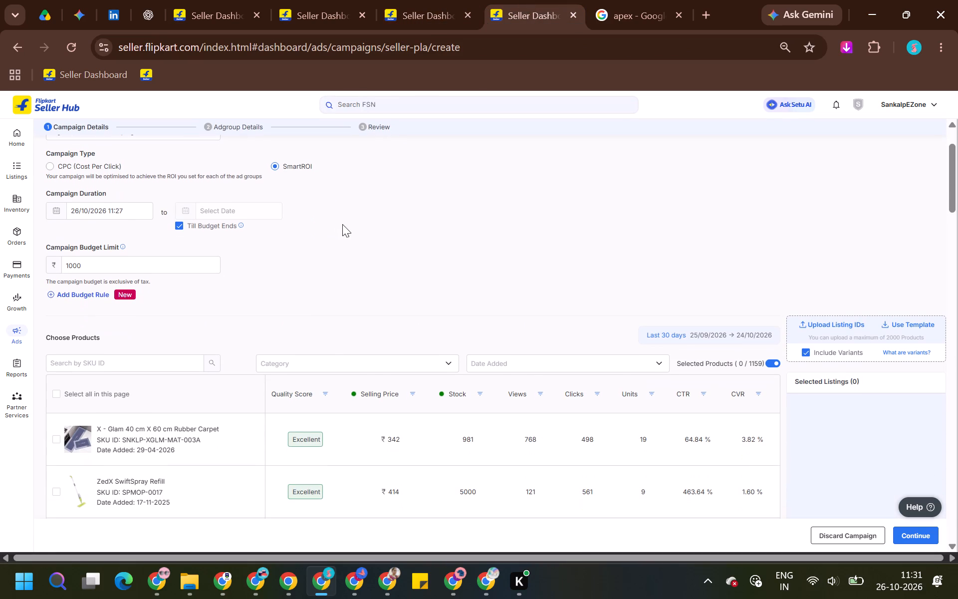
pyautogui.click(171, 366)
pyautogui.click(349, 278)
pyautogui.scroll(2, 349, 278)
pyautogui.scroll(-3, 349, 278)
pyautogui.scroll(3, 349, 278)
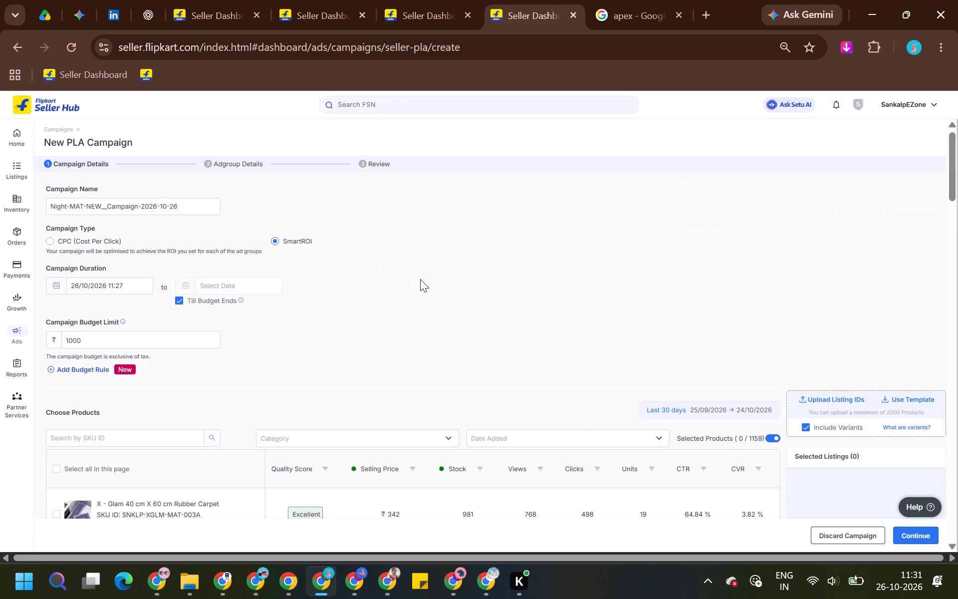
pyautogui.click(444, 0)
pyautogui.click(519, 0)
pyautogui.scroll(-4, 427, 197)
pyautogui.scroll(3, 361, 261)
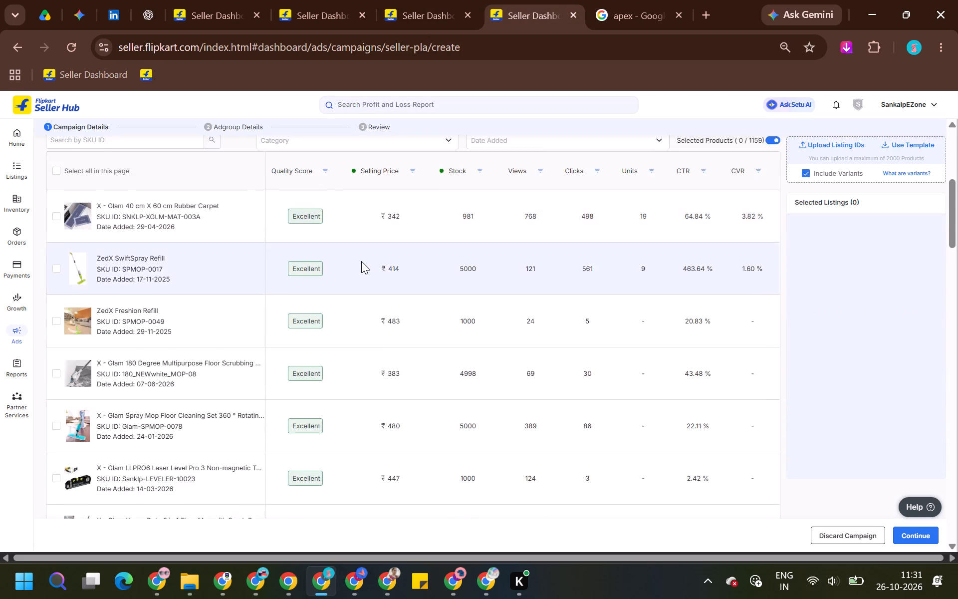
pyautogui.click(361, 261)
pyautogui.scroll(2, 403, 253)
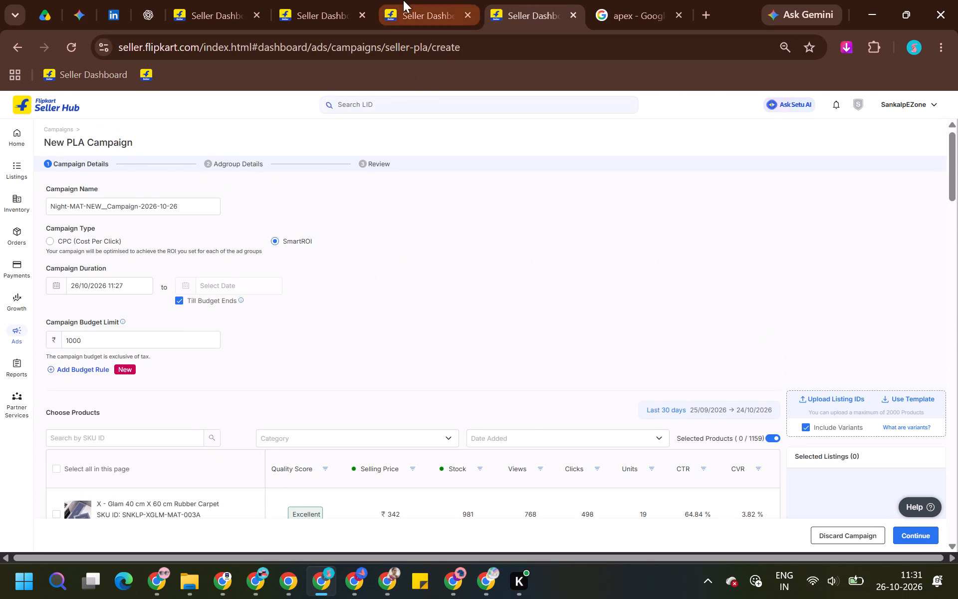
pyautogui.click(403, 0)
pyautogui.click(518, 0)
pyautogui.scroll(-1, 418, 404)
pyautogui.scroll(5, 428, 369)
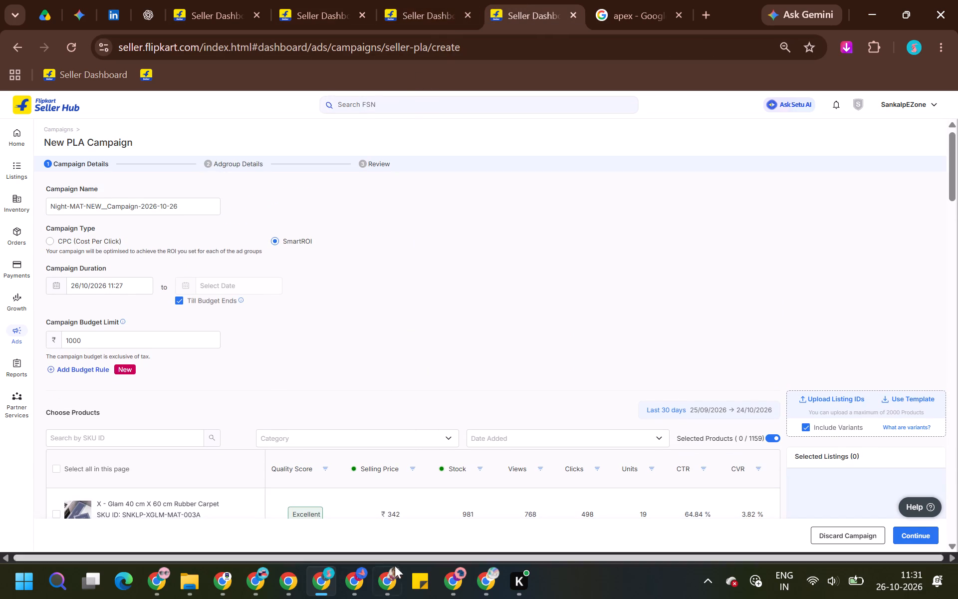
# Switch to the PragatiEZone seller account, open its ads Campaign Manager in a separate tab and look over the campaign list.
pyautogui.click(390, 580)
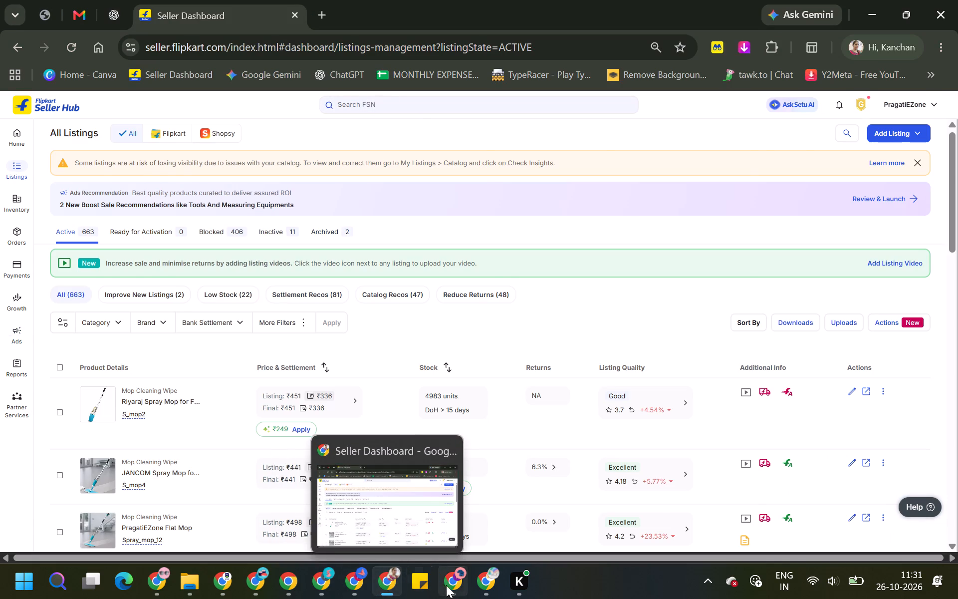
pyautogui.click(447, 585)
pyautogui.click(388, 588)
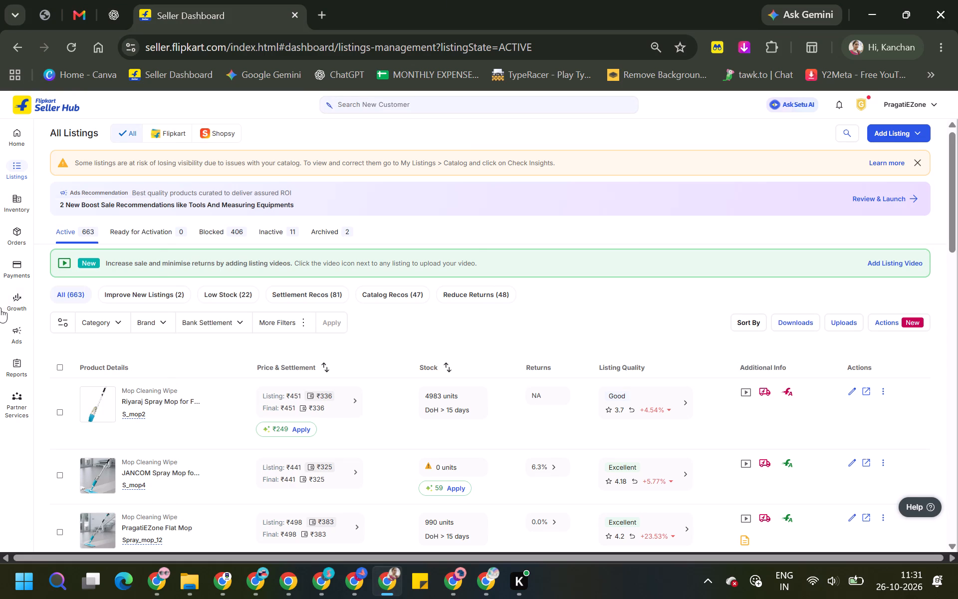
pyautogui.rightClick(15, 339)
pyautogui.click(67, 358)
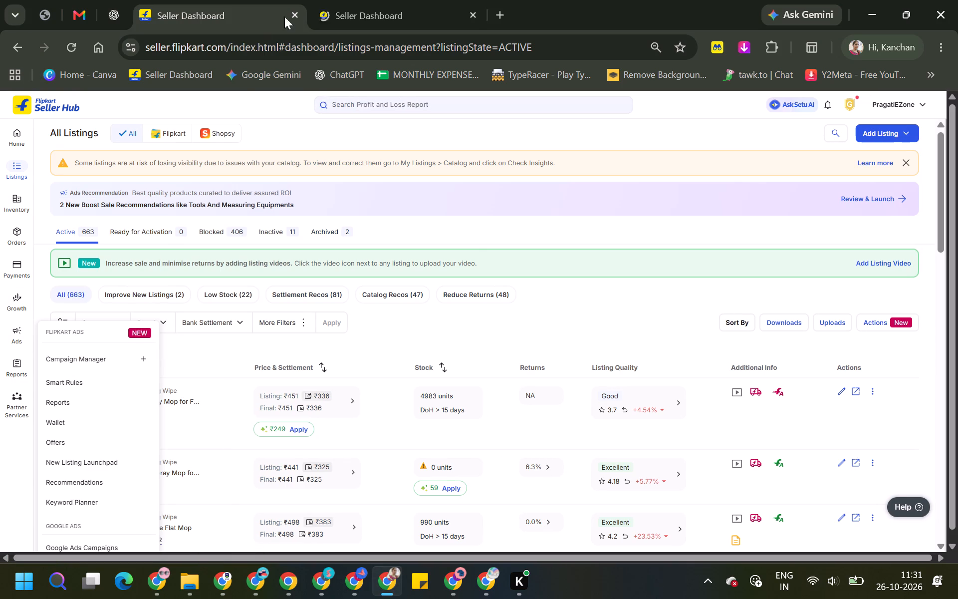
pyautogui.click(368, 0)
pyautogui.scroll(-6, 371, 279)
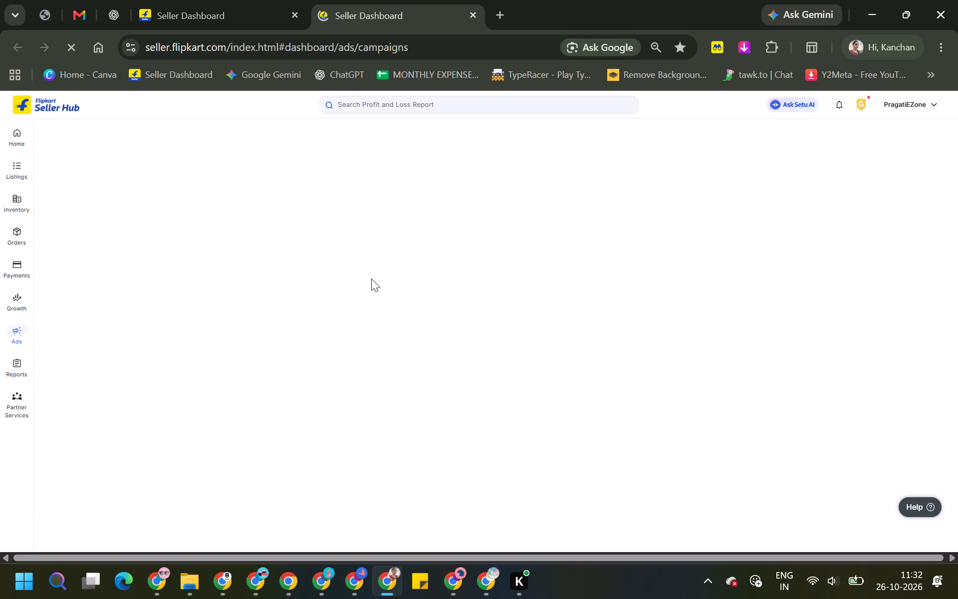
pyautogui.scroll(-4, 371, 282)
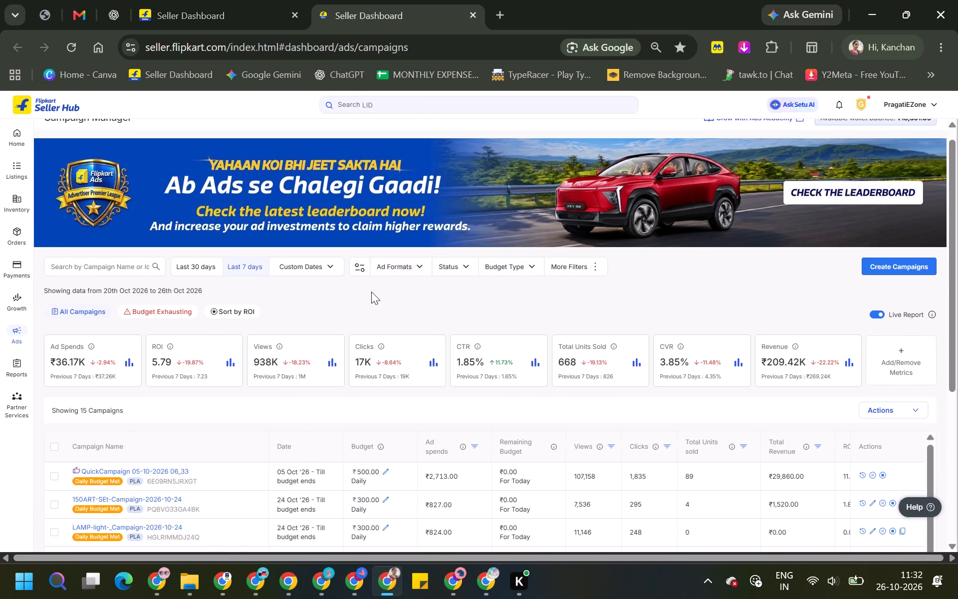
pyautogui.scroll(-1, 371, 292)
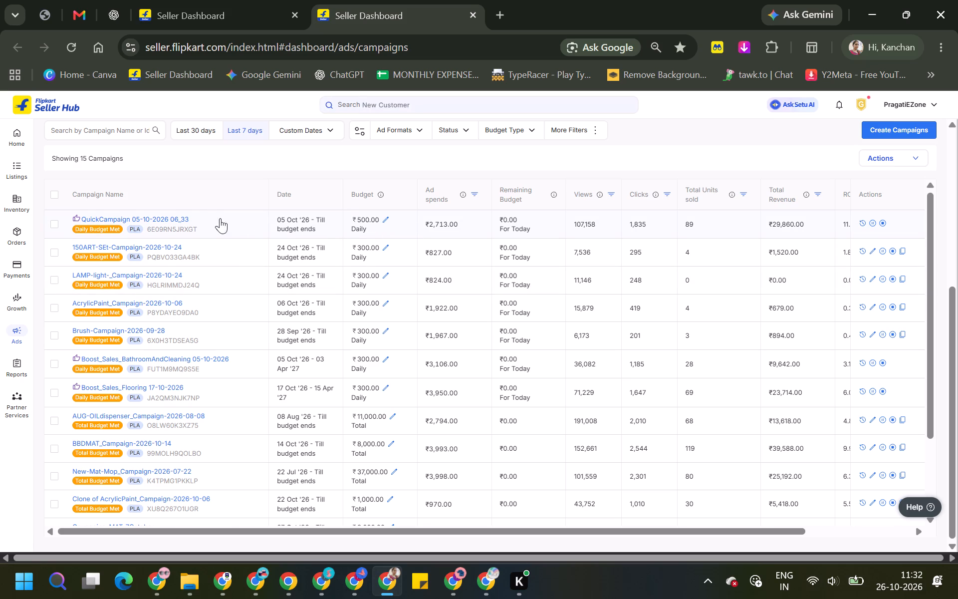
pyautogui.click(175, 217)
pyautogui.tripleClick(176, 218)
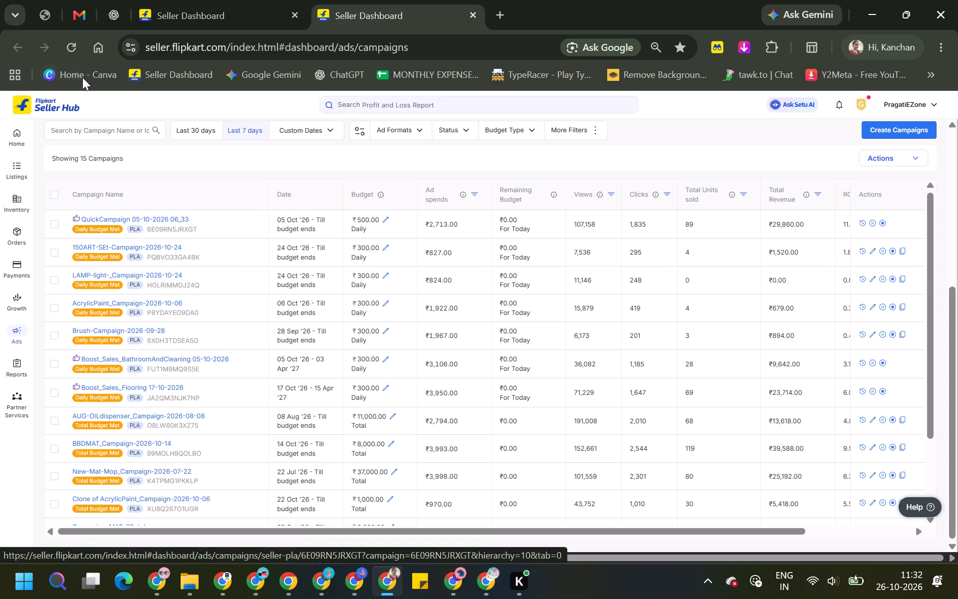
pyautogui.click(78, 43)
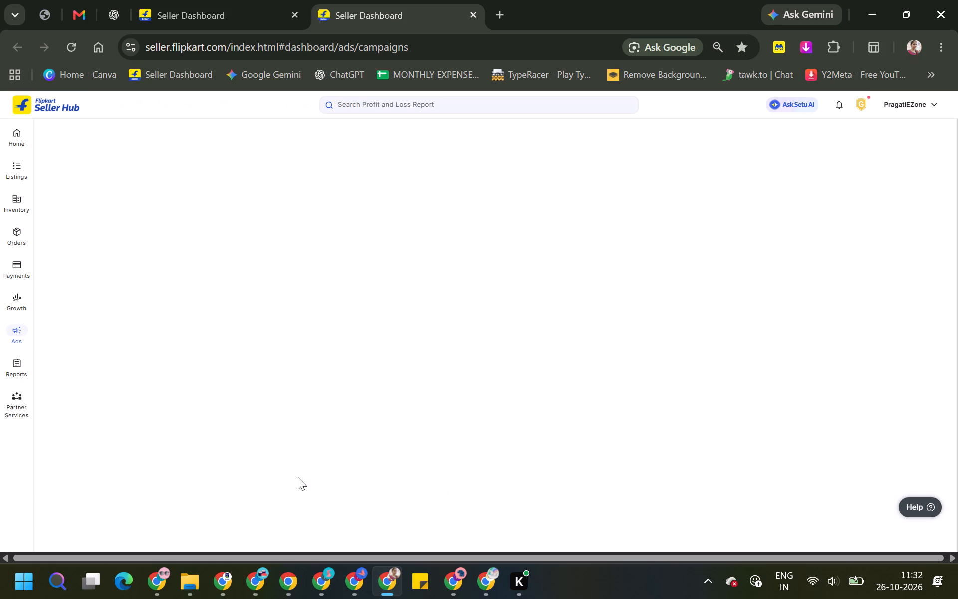
pyautogui.scroll(-2, 272, 259)
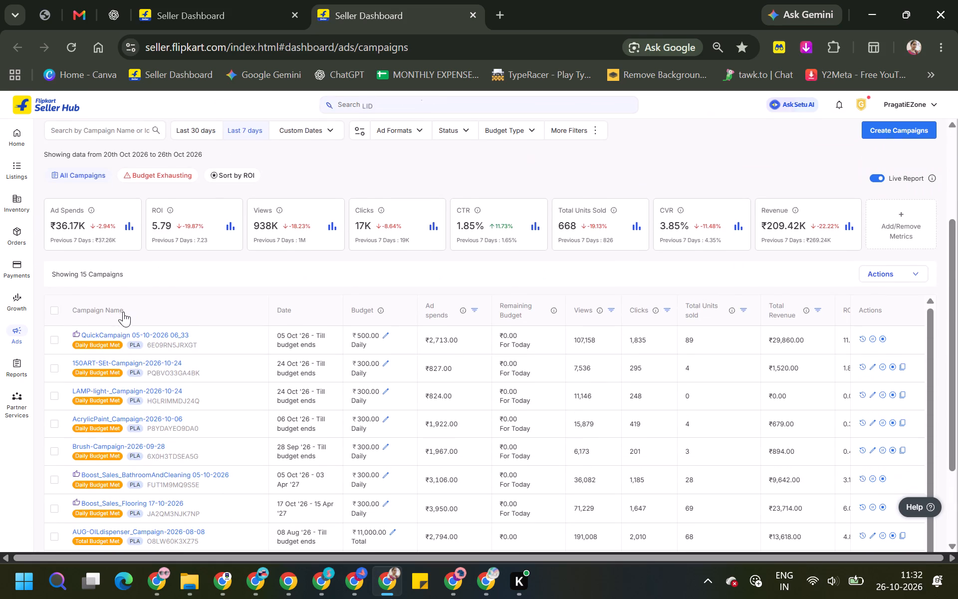
pyautogui.click(116, 334)
pyautogui.scroll(-5, 264, 247)
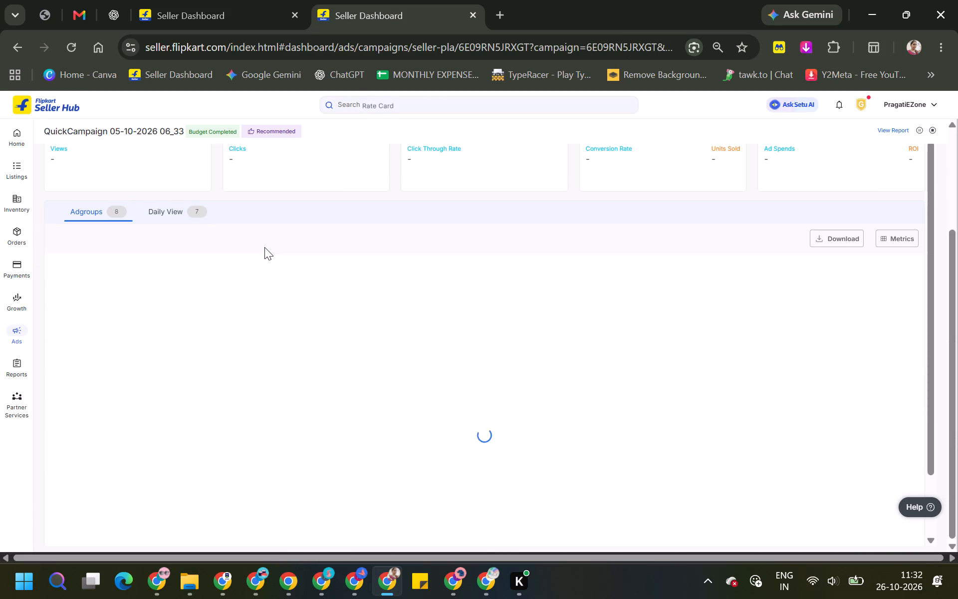
pyautogui.scroll(-2, 264, 247)
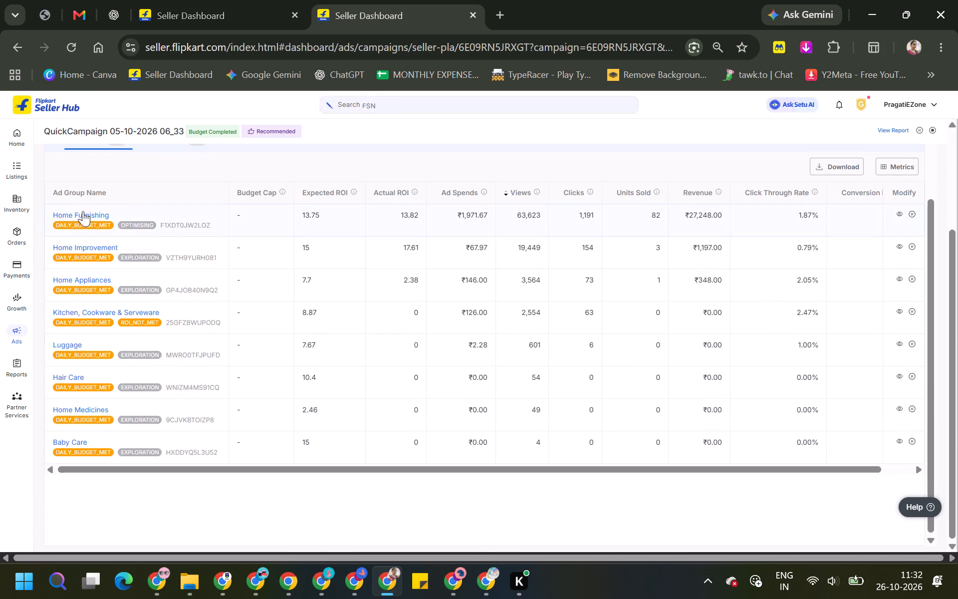
# Open the Home Furnishing ad group's report in QuickCampaign, look for its listings and refresh the page.
pyautogui.click(84, 212)
pyautogui.scroll(-5, 261, 196)
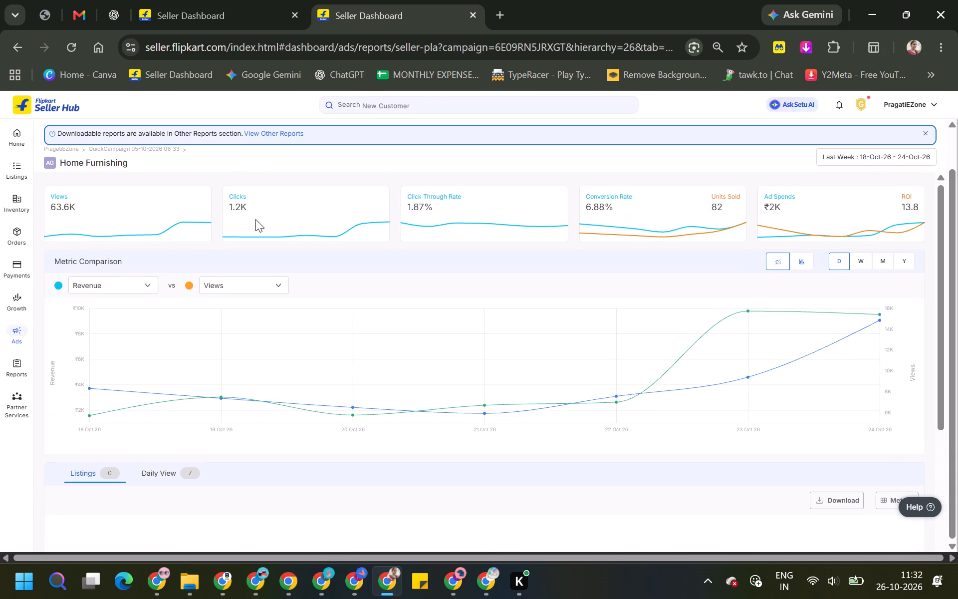
pyautogui.scroll(-5, 216, 293)
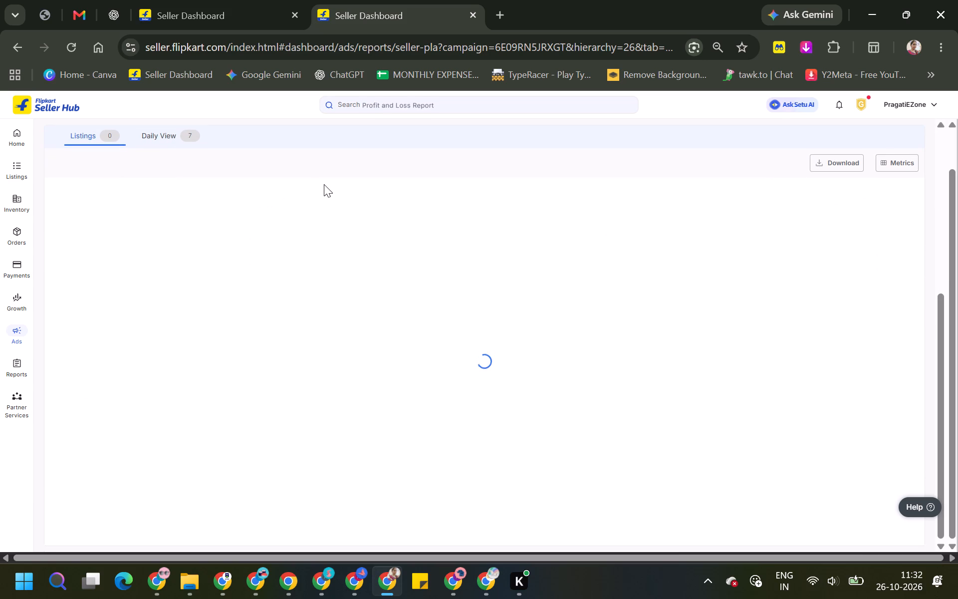
pyautogui.scroll(-6, 257, 212)
pyautogui.scroll(6, 236, 278)
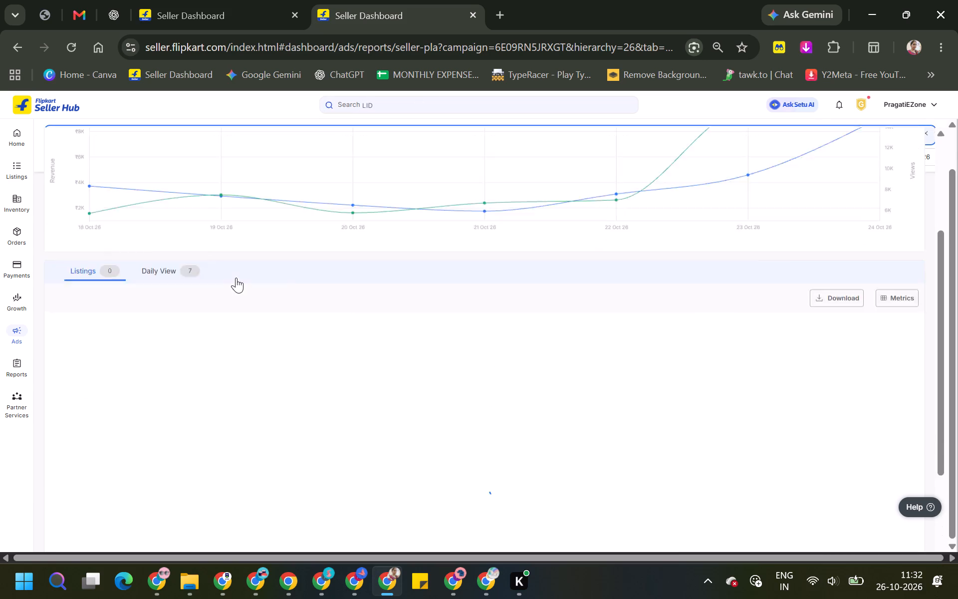
pyautogui.scroll(-7, 236, 278)
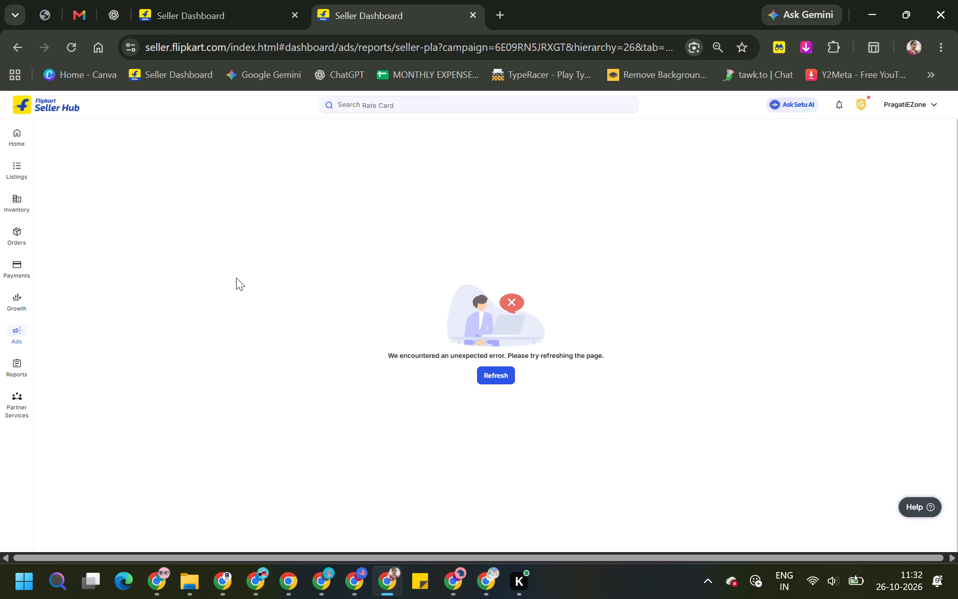
pyautogui.click(485, 362)
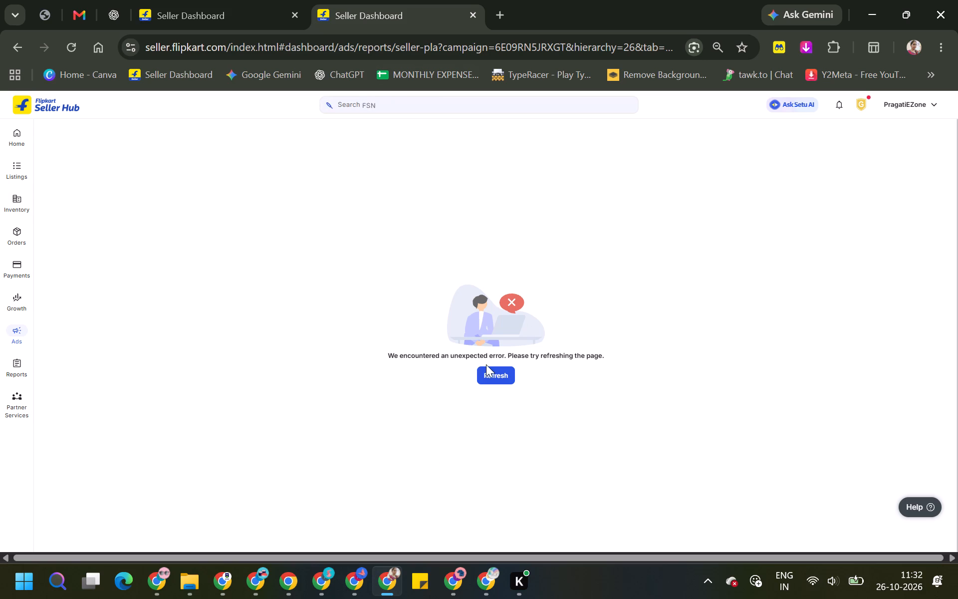
pyautogui.click(489, 368)
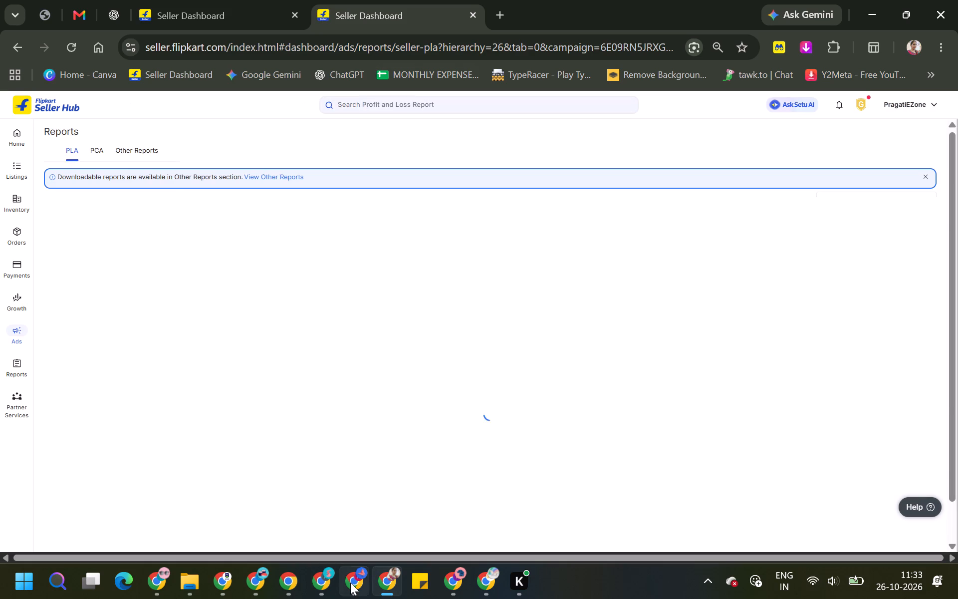
# Return to SankalpEZone's Clone of Night-AUG-MAT_Campaign-2026-08-08, reload it and retry opening its Home Furnishing ad group.
pyautogui.click(314, 579)
pyautogui.scroll(-2, 366, 365)
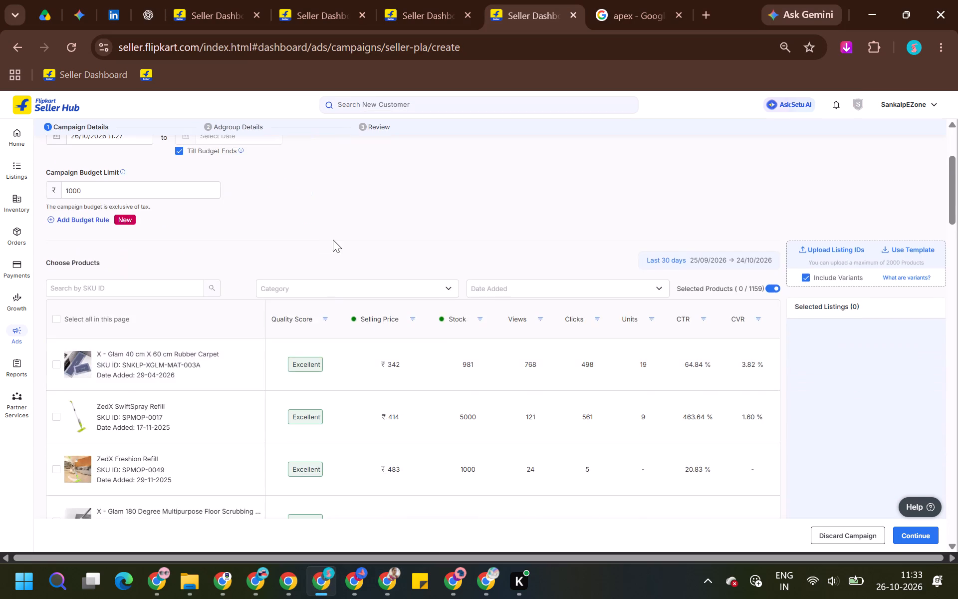
pyautogui.scroll(2, 333, 237)
pyautogui.click(403, 0)
pyautogui.scroll(-1, 152, 363)
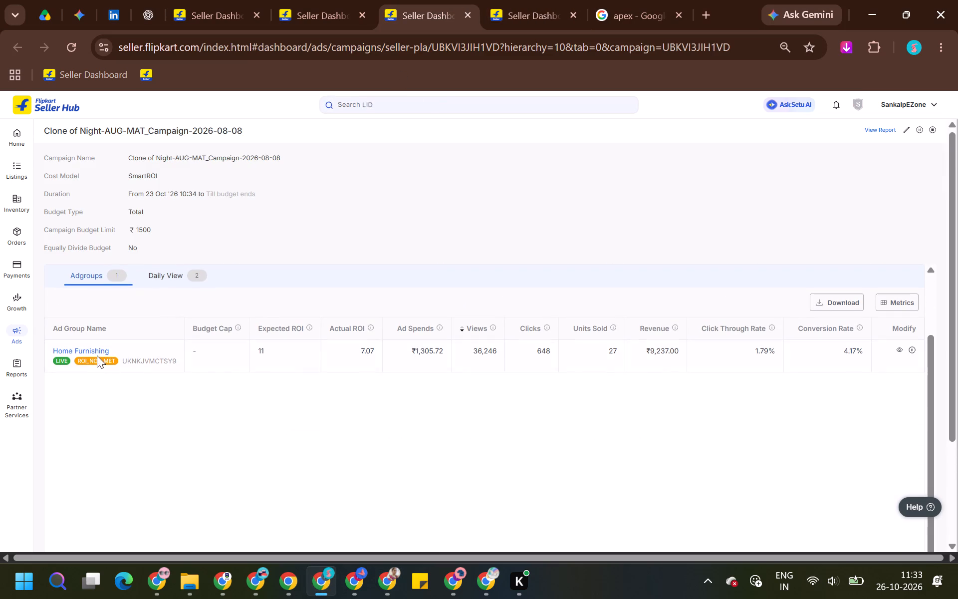
pyautogui.click(91, 350)
pyautogui.tripleClick(91, 350)
pyautogui.tripleClick(91, 350)
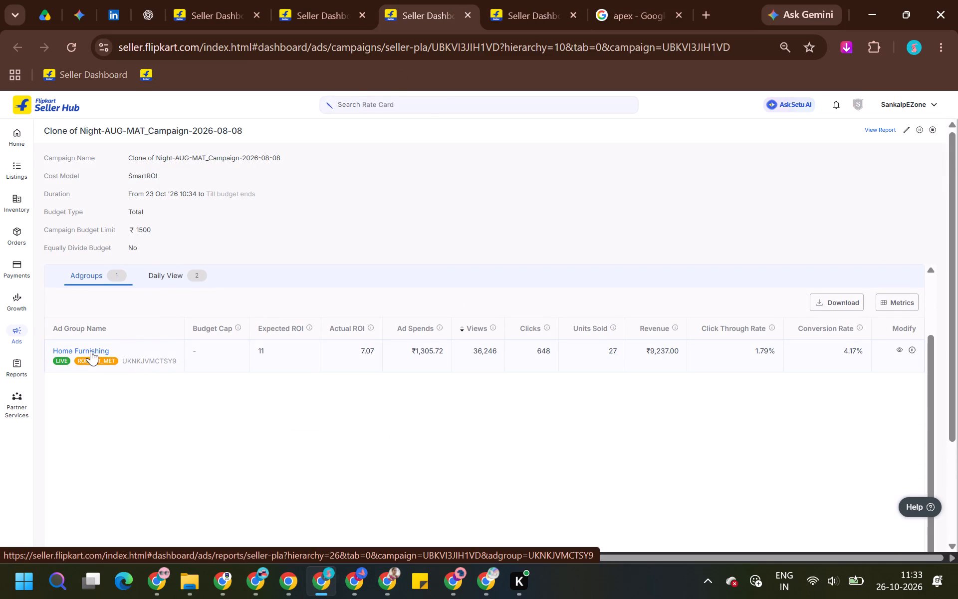
pyautogui.tripleClick(91, 350)
pyautogui.doubleClick(91, 350)
pyautogui.click(78, 51)
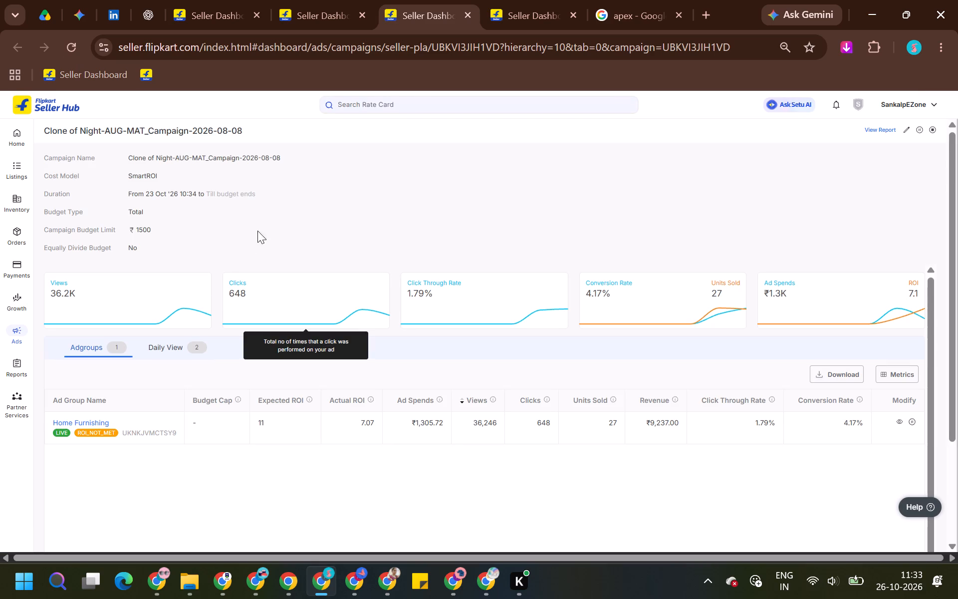
pyautogui.click(106, 419)
pyautogui.click(93, 427)
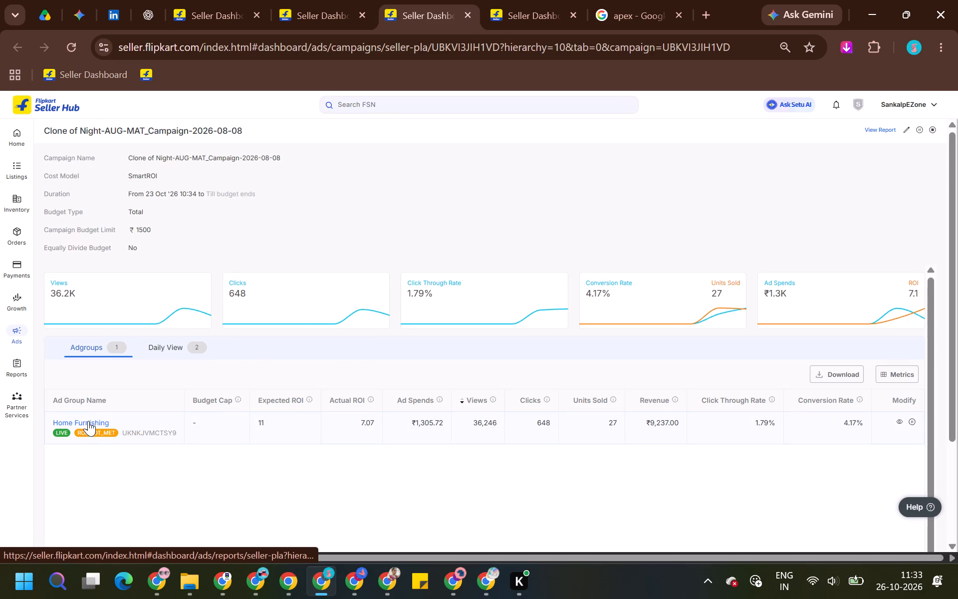
pyautogui.tripleClick(88, 420)
pyautogui.click(88, 420)
# Check the SankalpEZone campaign list against the Night-AUG-MAT clone and return to the new campaign form.
pyautogui.click(545, 5)
pyautogui.click(432, 0)
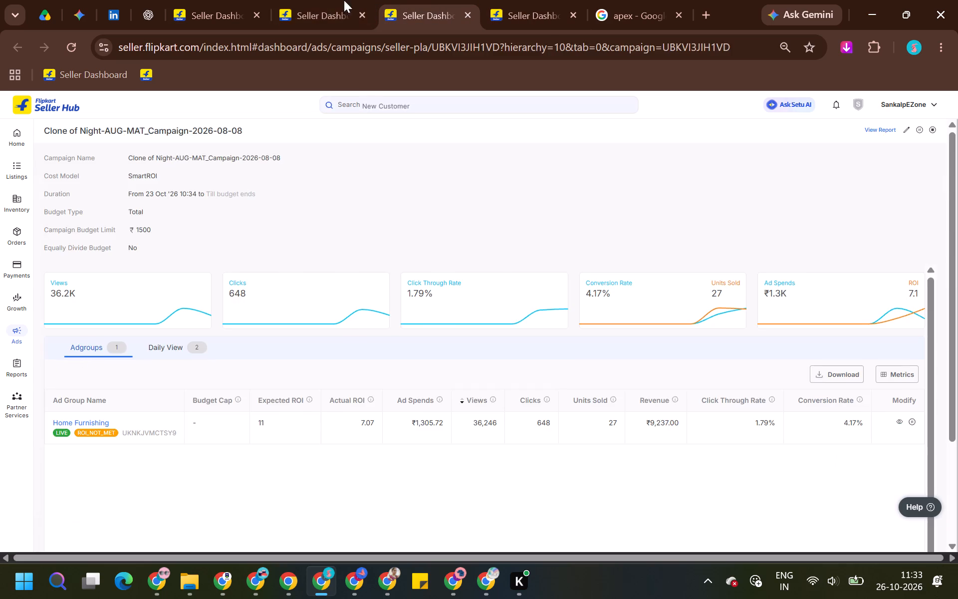
pyautogui.click(322, 0)
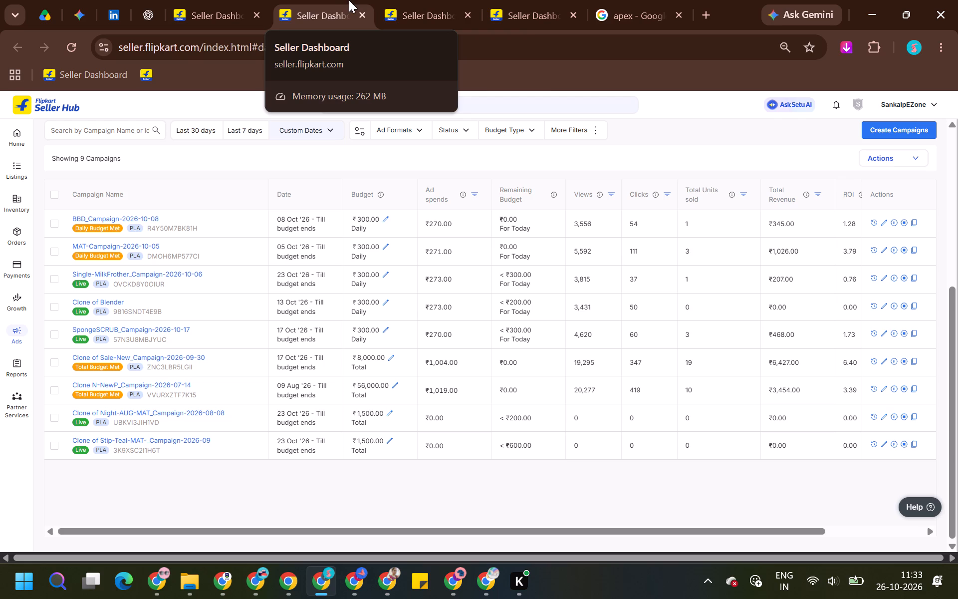
pyautogui.click(401, 21)
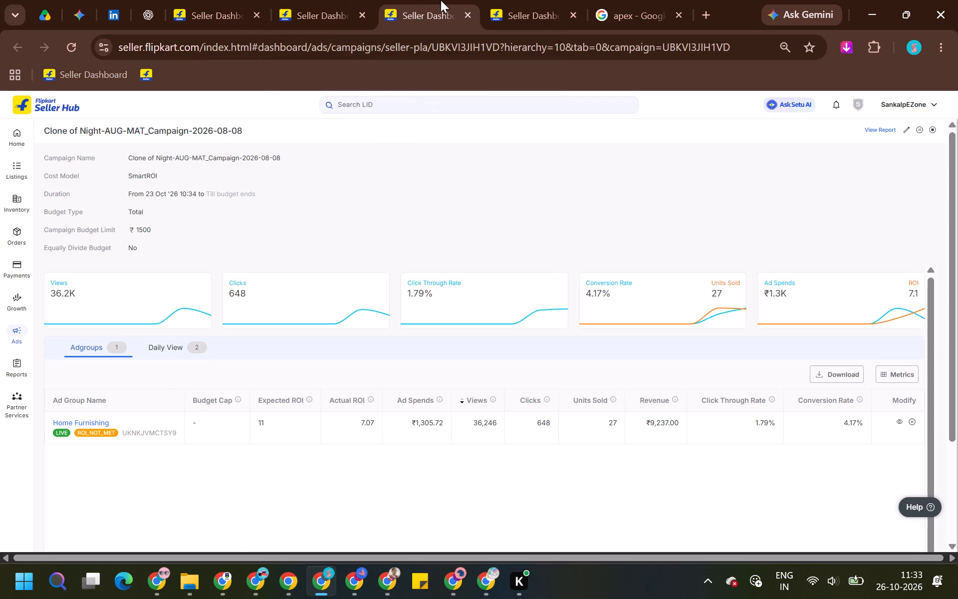
pyautogui.click(302, 0)
pyautogui.click(509, 0)
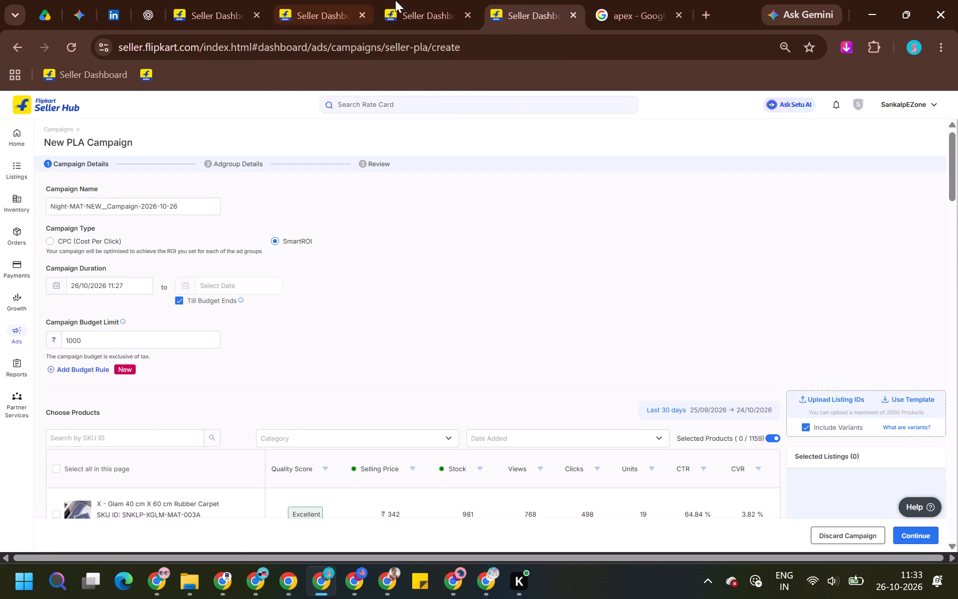
# Return to Clone of Night-AUG-MAT_Campaign-2026-08-08, open its Home Furnishing ad group separately and reload the page.
pyautogui.click(401, 0)
pyautogui.click(97, 421)
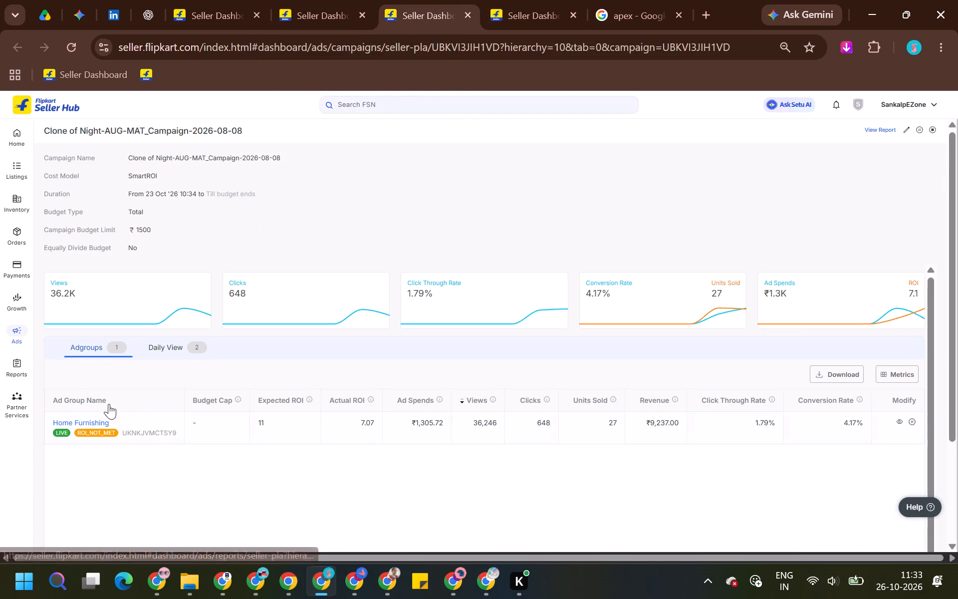
pyautogui.tripleClick(92, 423)
pyautogui.tripleClick(92, 423)
pyautogui.tripleClick(92, 423)
pyautogui.tripleClick(92, 423)
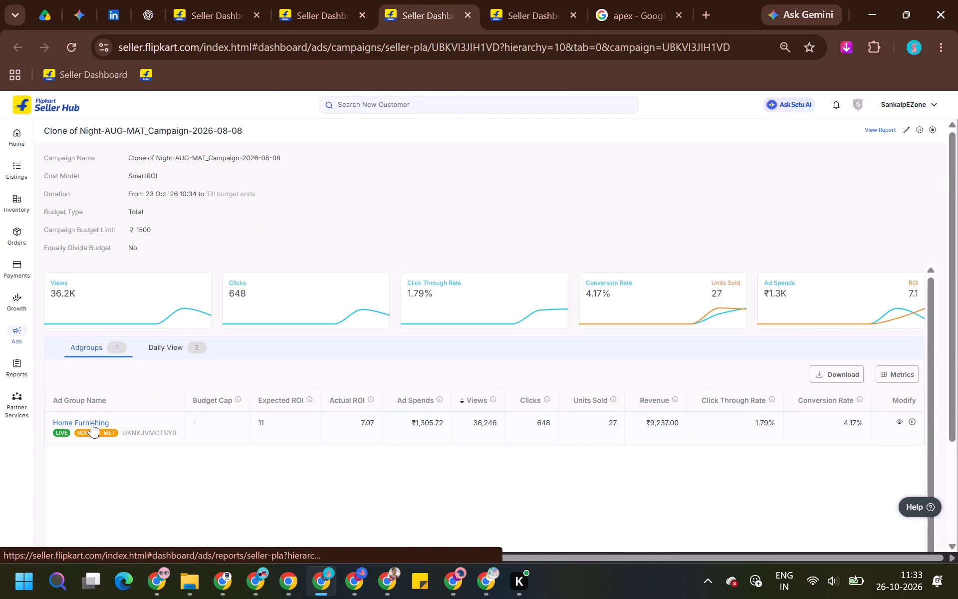
pyautogui.click(92, 423)
pyautogui.hotkey('ctrl', 'r')
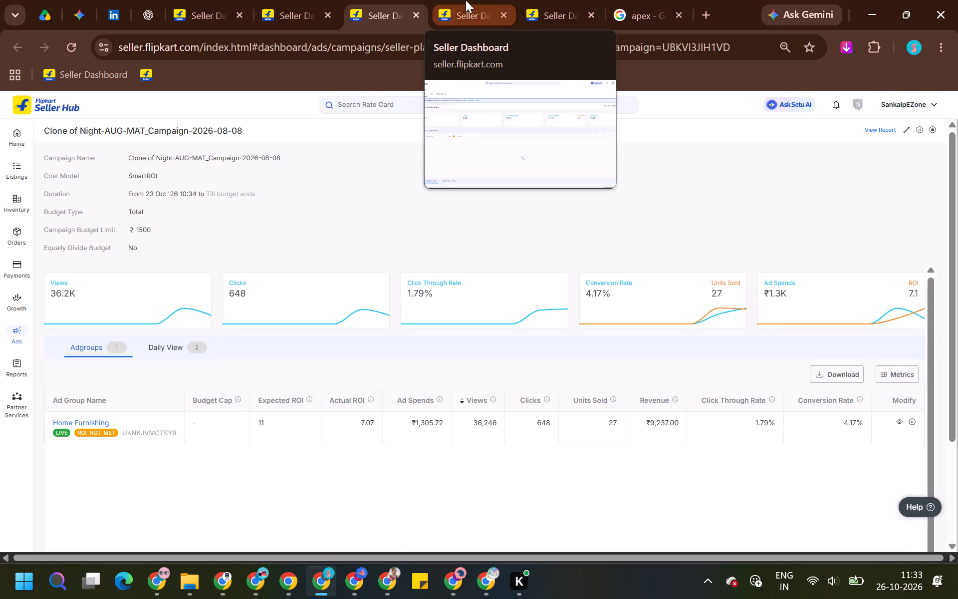
# Examine the Night-AUG-MAT clone's Home Furnishing report for its advertised listings.
pyautogui.click(466, 0)
pyautogui.click(531, 0)
pyautogui.click(485, 0)
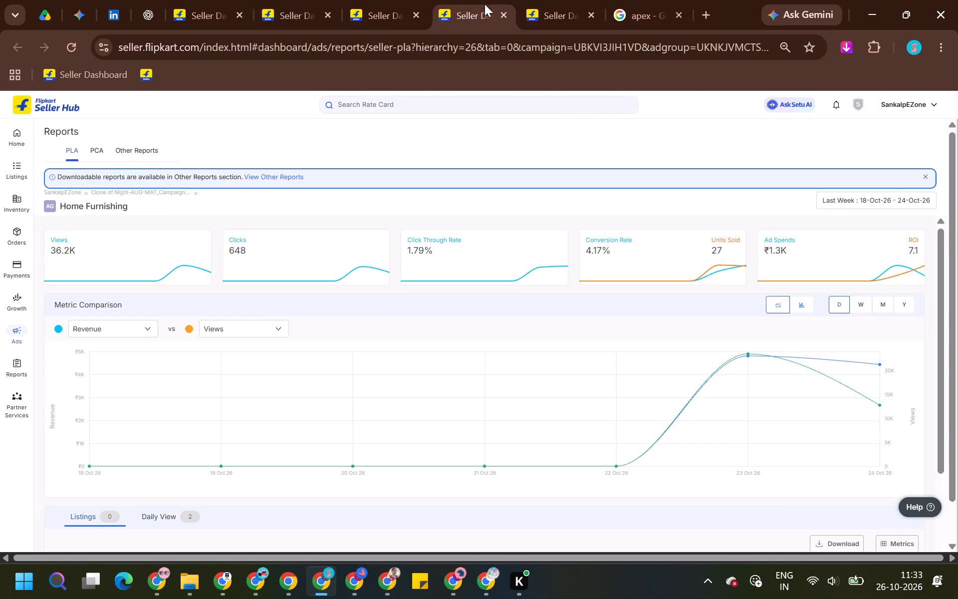
pyautogui.scroll(-6, 323, 257)
pyautogui.scroll(1, 703, 193)
pyautogui.scroll(6, 803, 190)
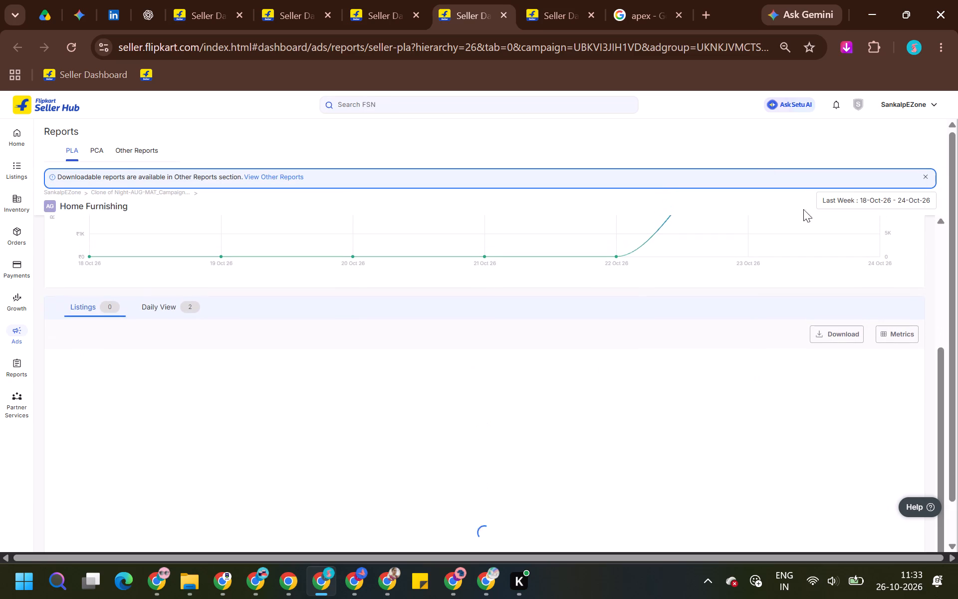
pyautogui.scroll(12, 803, 209)
pyautogui.click(551, 0)
pyautogui.click(497, 0)
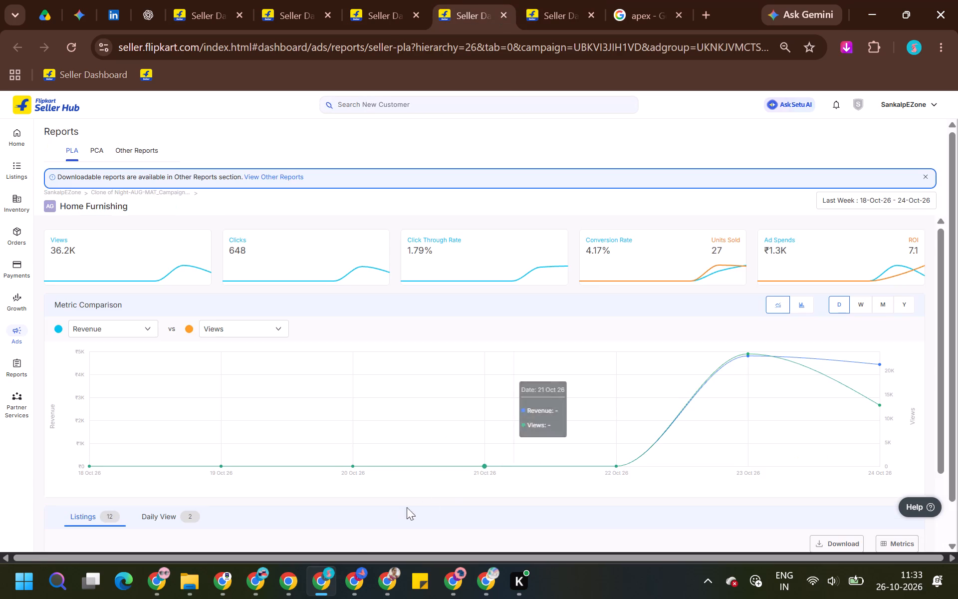
pyautogui.click(511, 368)
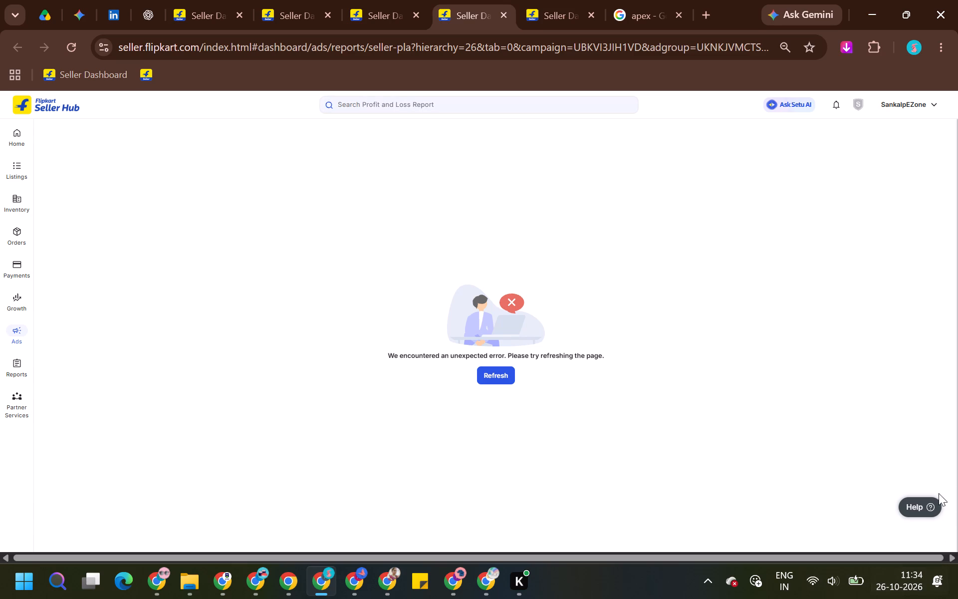
# Refresh the Night-AUG-MAT clone's Home Furnishing report and look for its listings, glancing at the new campaign form between attempts.
pyautogui.click(491, 372)
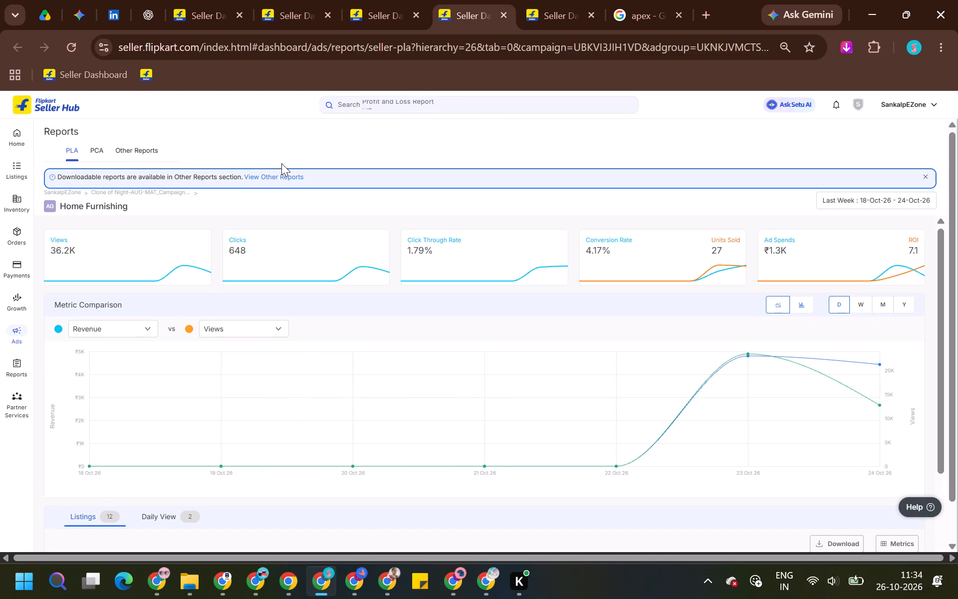
pyautogui.scroll(-6, 221, 301)
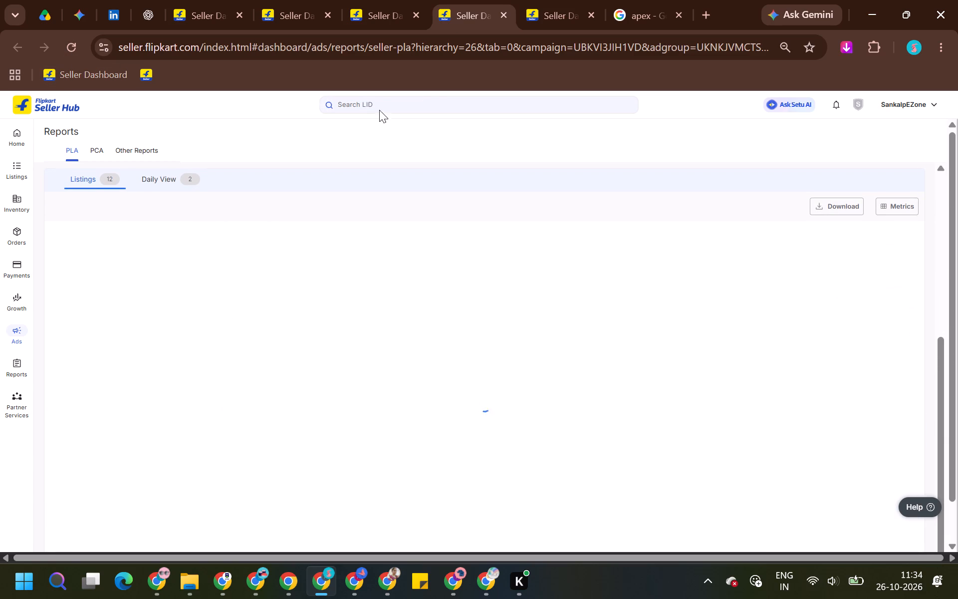
pyautogui.scroll(10, 472, 248)
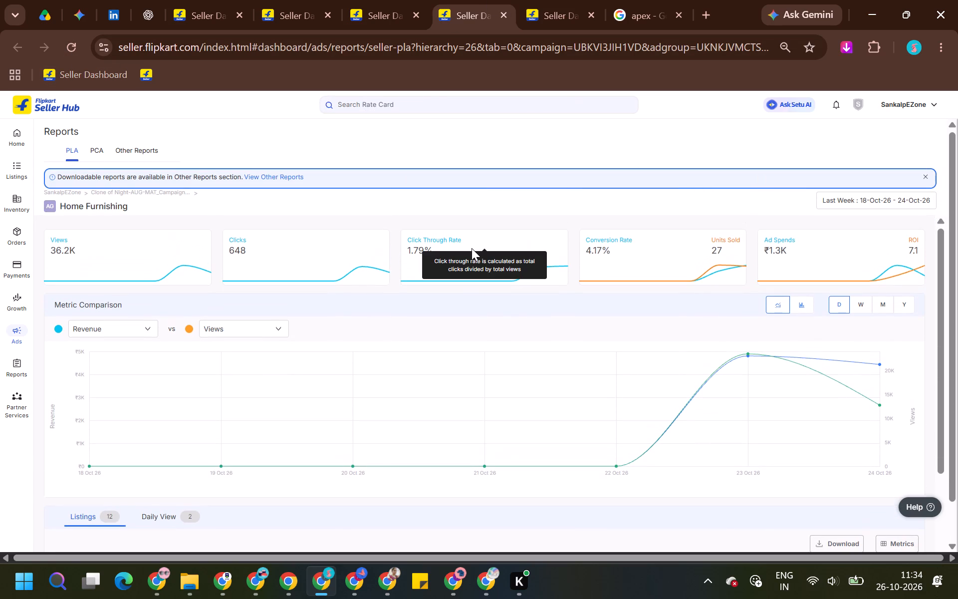
pyautogui.click(547, 0)
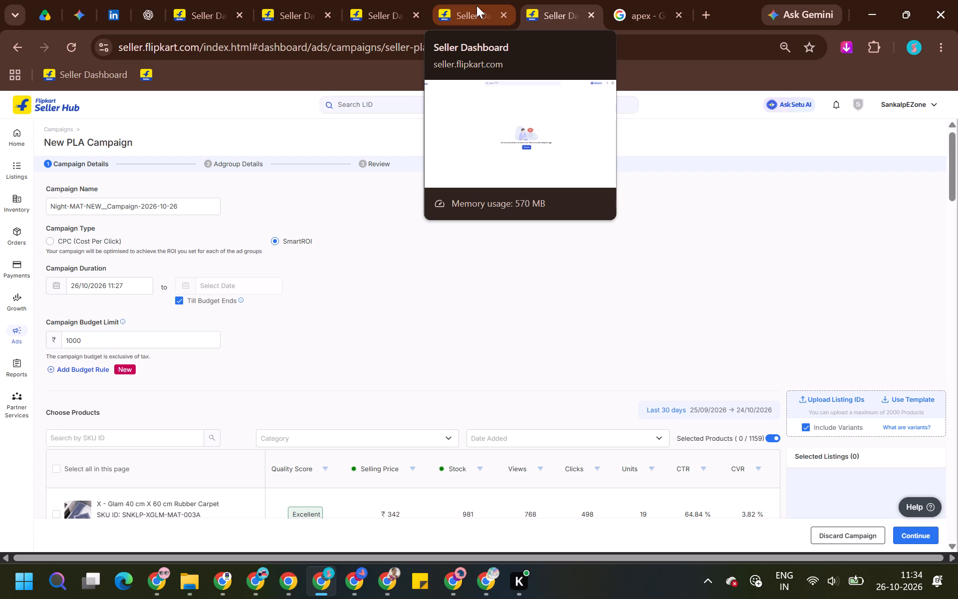
pyautogui.click(477, 5)
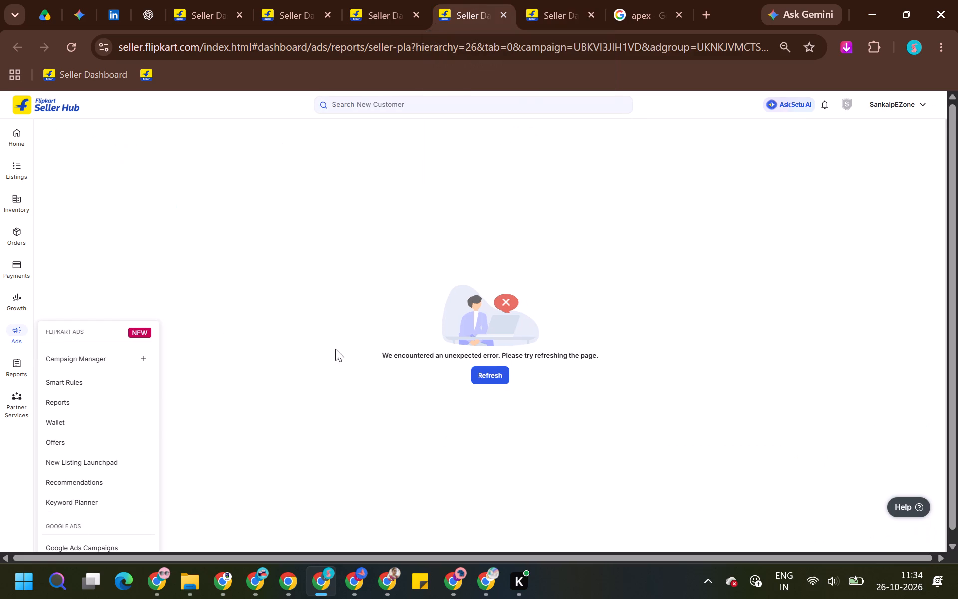
pyautogui.click(496, 368)
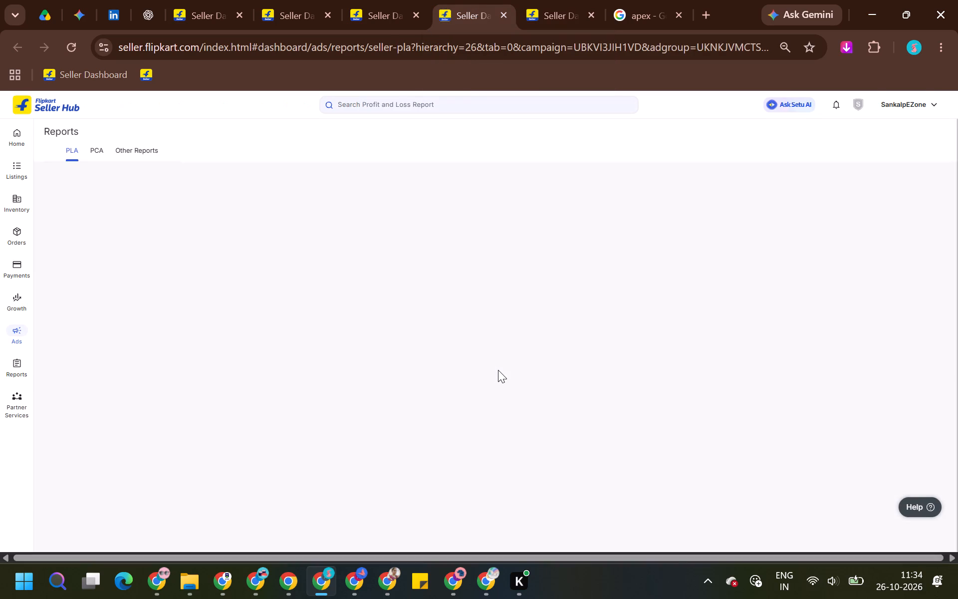
pyautogui.scroll(-4, 387, 319)
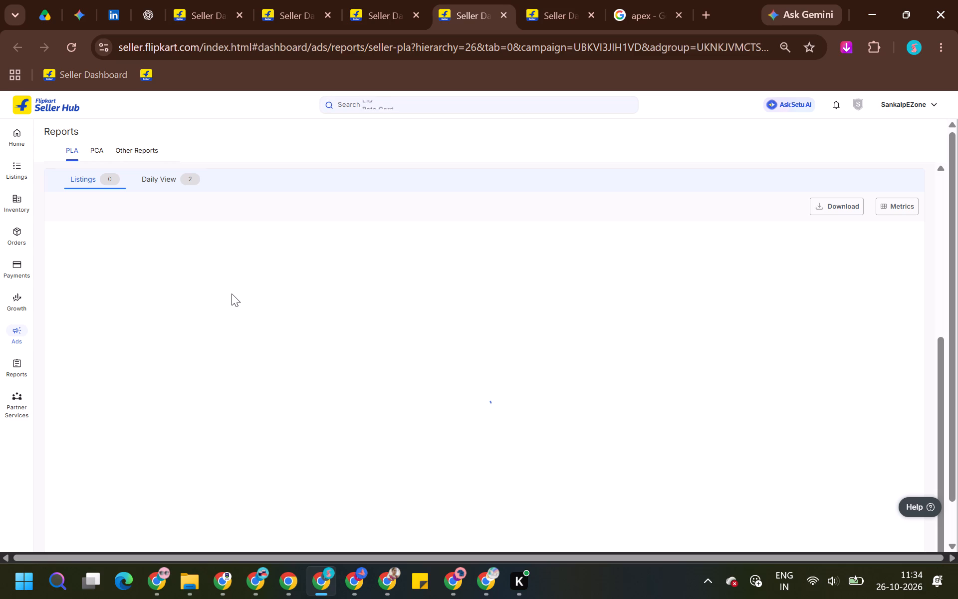
# Glance at MEETONLINEZONE's campaign list, then refresh the Night-AUG-MAT clone's Home Furnishing report and check its listings section again.
pyautogui.click(359, 590)
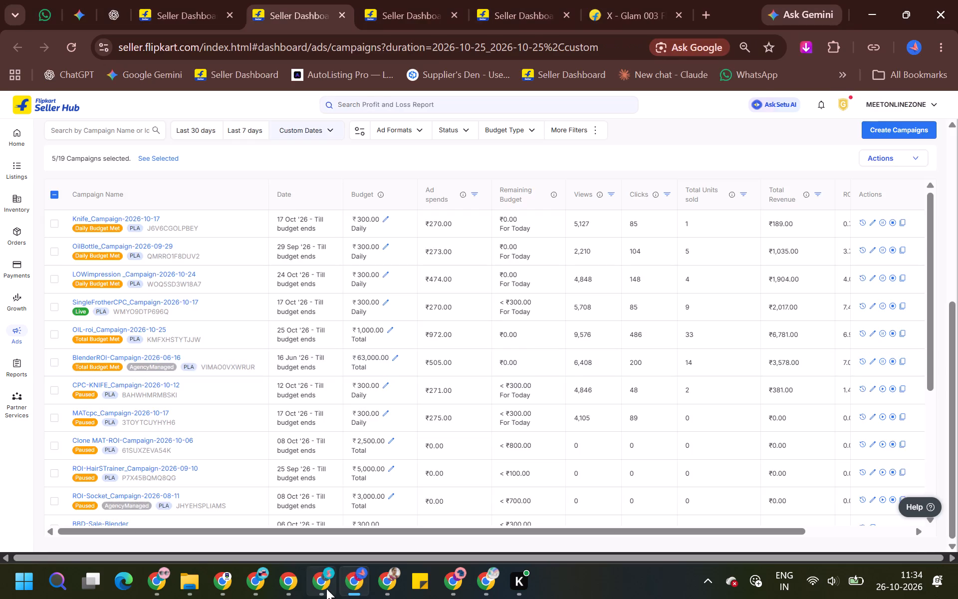
pyautogui.click(326, 589)
pyautogui.click(500, 378)
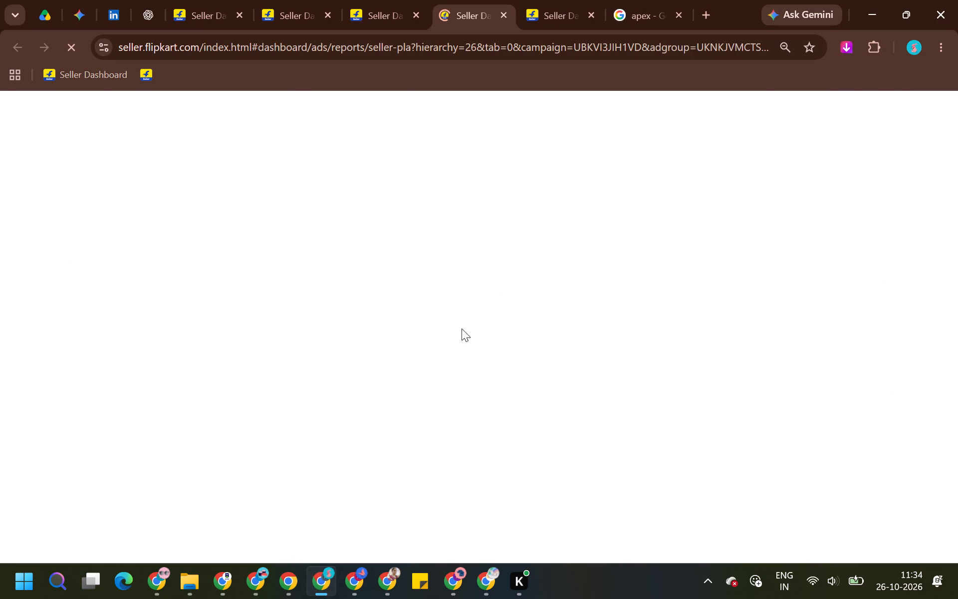
pyautogui.scroll(-2, 494, 144)
pyautogui.click(375, 0)
pyautogui.click(479, 0)
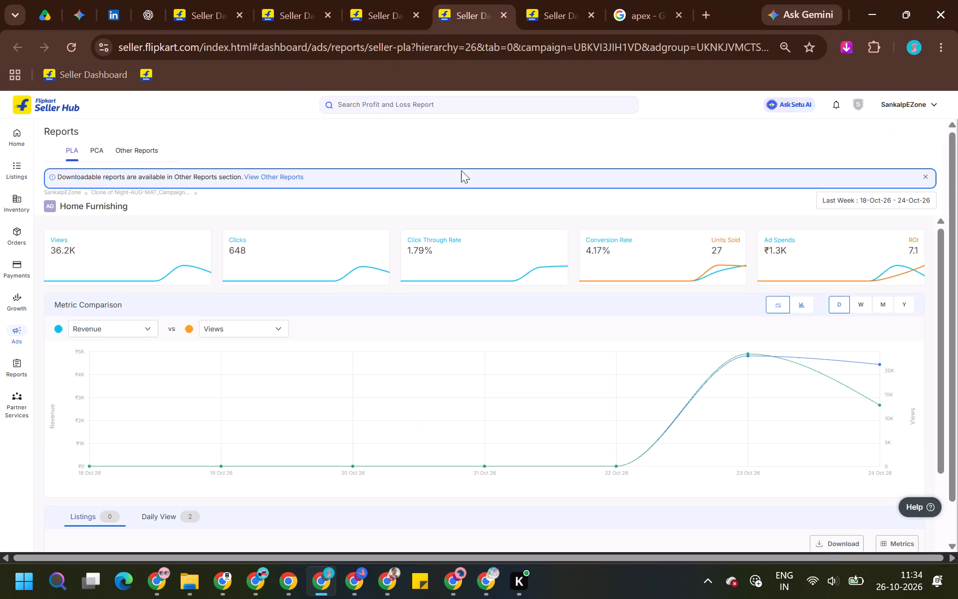
pyautogui.scroll(-6, 455, 168)
pyautogui.scroll(-4, 420, 197)
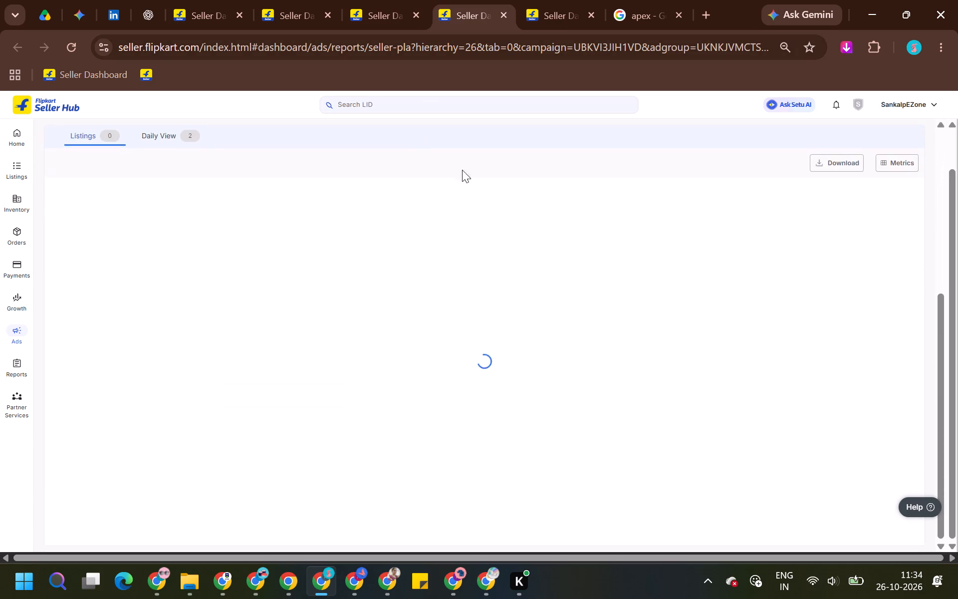
pyautogui.scroll(9, 472, 188)
# Open the Night-AUG-MAT clone's campaign report, close the duplicate ad group page and look for Home Furnishing listings from there.
pyautogui.click(405, 0)
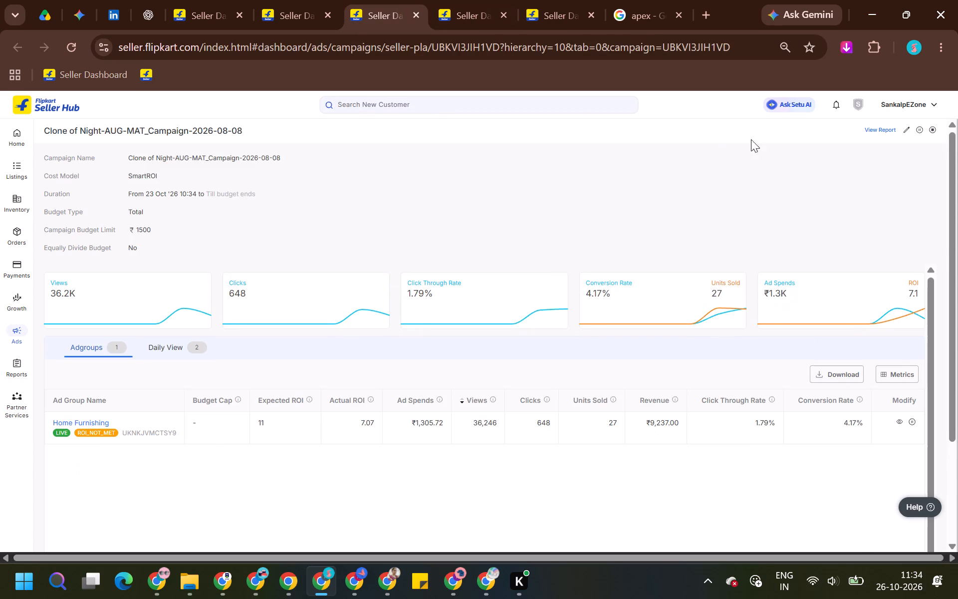
pyautogui.click(867, 133)
pyautogui.click(509, 21)
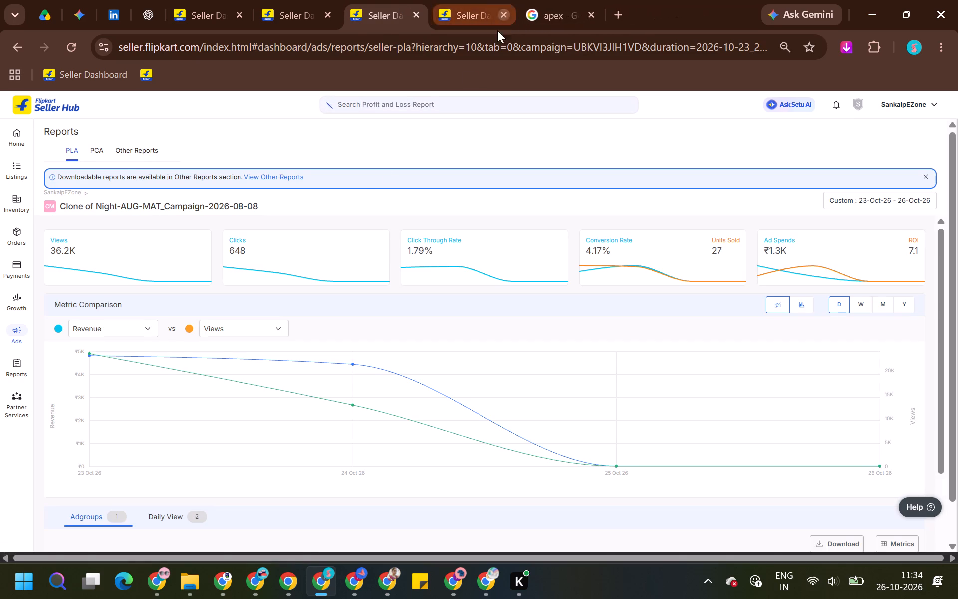
pyautogui.scroll(-3, 350, 202)
pyautogui.scroll(-5, 302, 345)
pyautogui.click(100, 214)
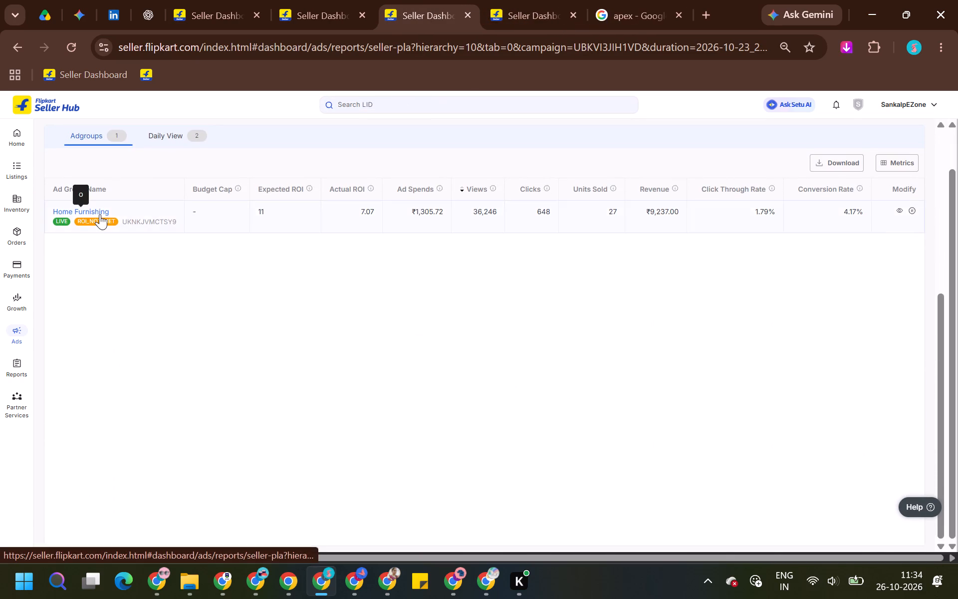
pyautogui.scroll(-4, 214, 247)
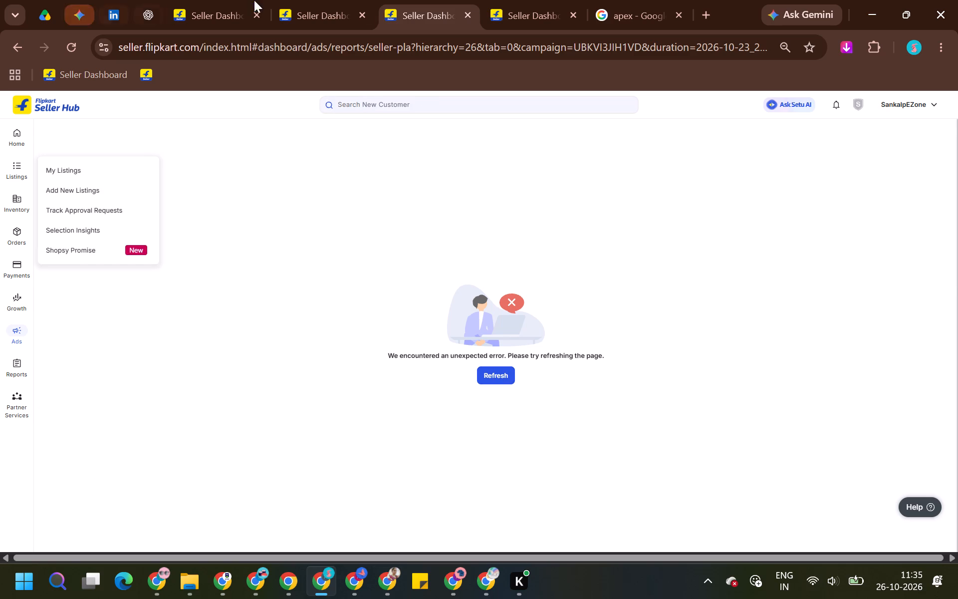
# Open Clone of Stip-Teal-MAT-_Campaign-2026-09 separately from SankalpEZone's campaign list and look for listings in its Home Furnishing report.
pyautogui.click(291, 0)
pyautogui.rightClick(129, 442)
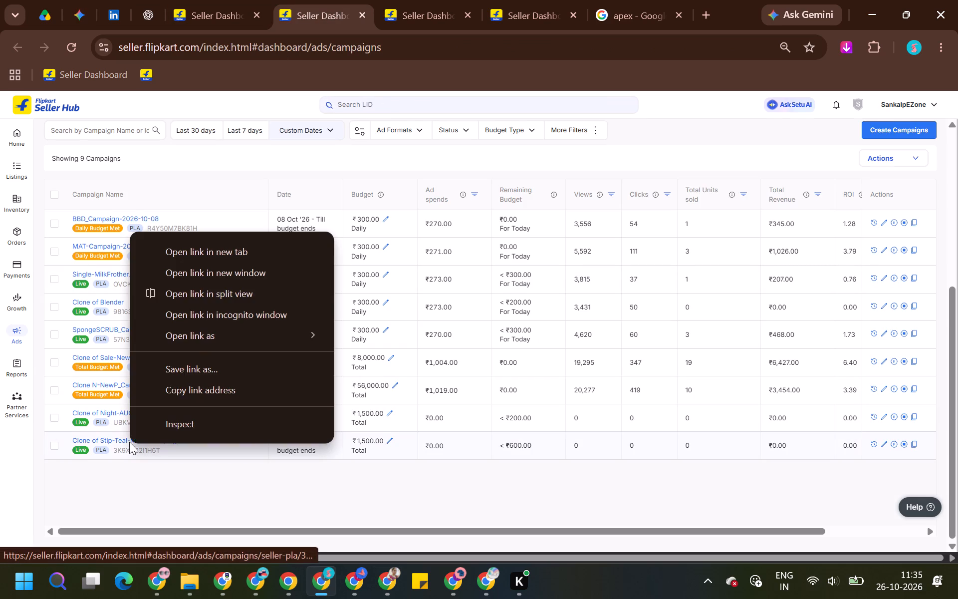
pyautogui.click(216, 250)
pyautogui.click(379, 0)
pyautogui.moveTo(379, 0); pyautogui.dragTo(411, 112)
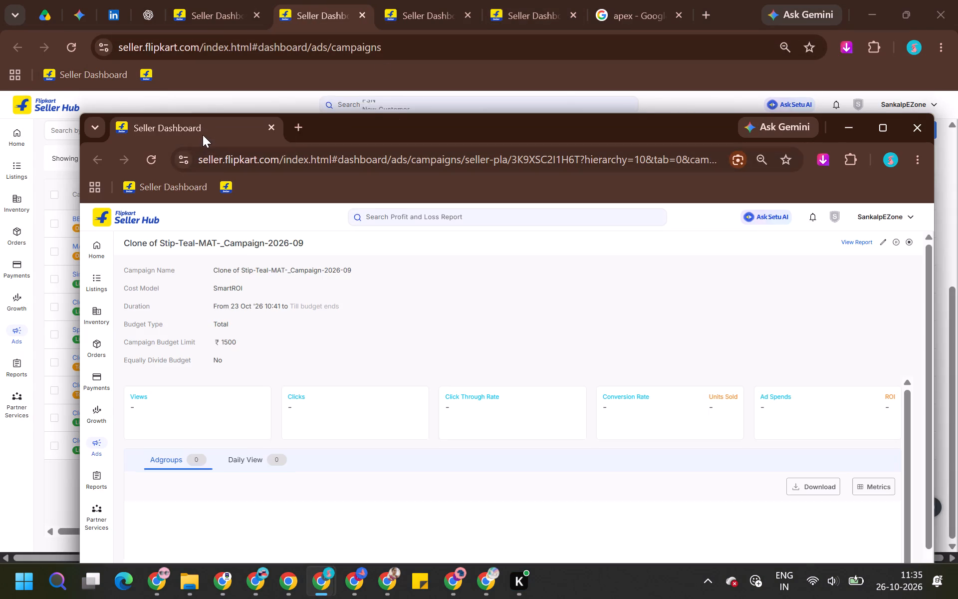
pyautogui.moveTo(203, 135); pyautogui.dragTo(401, 0)
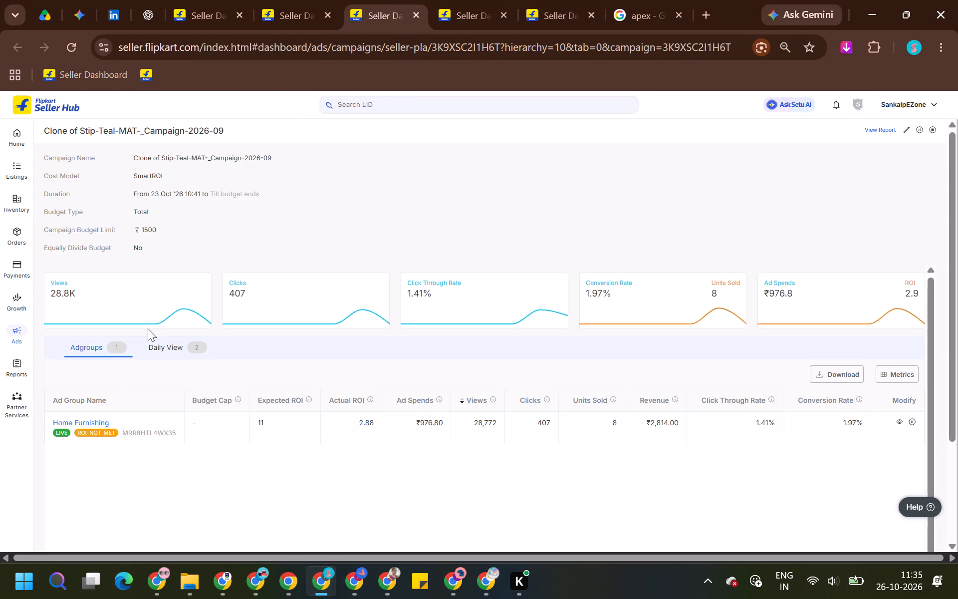
pyautogui.click(79, 414)
pyautogui.click(87, 419)
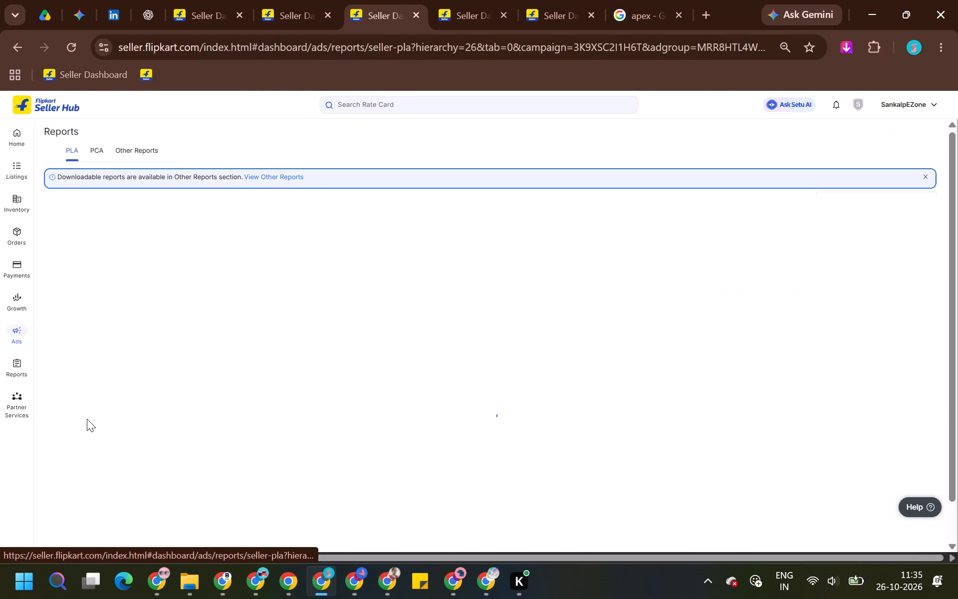
pyautogui.scroll(-5, 227, 308)
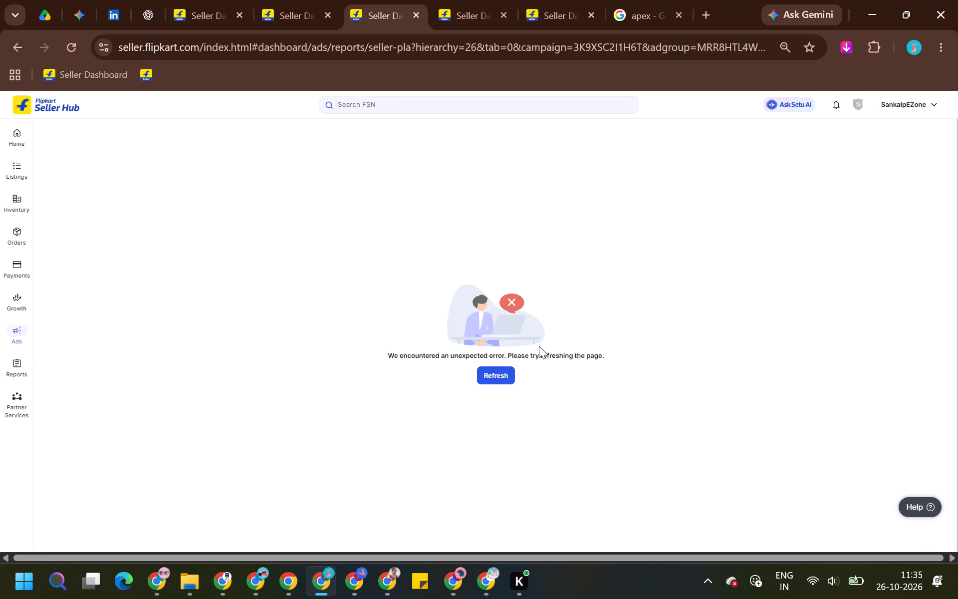
# Refresh the Stip-Teal-MAT clone's Home Furnishing report and recheck it for listings after viewing the campaign list.
pyautogui.click(495, 370)
pyautogui.click(278, 0)
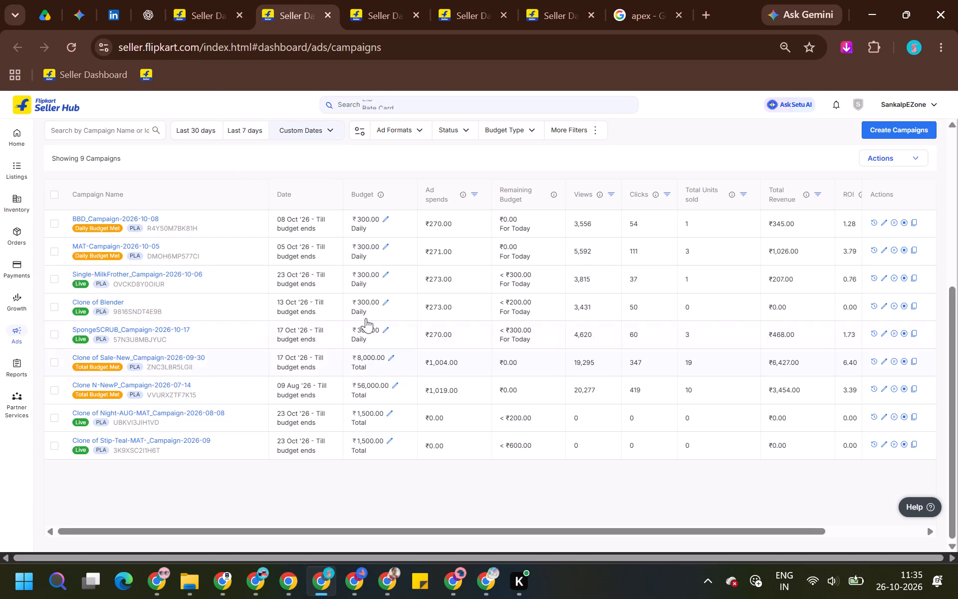
pyautogui.click(382, 3)
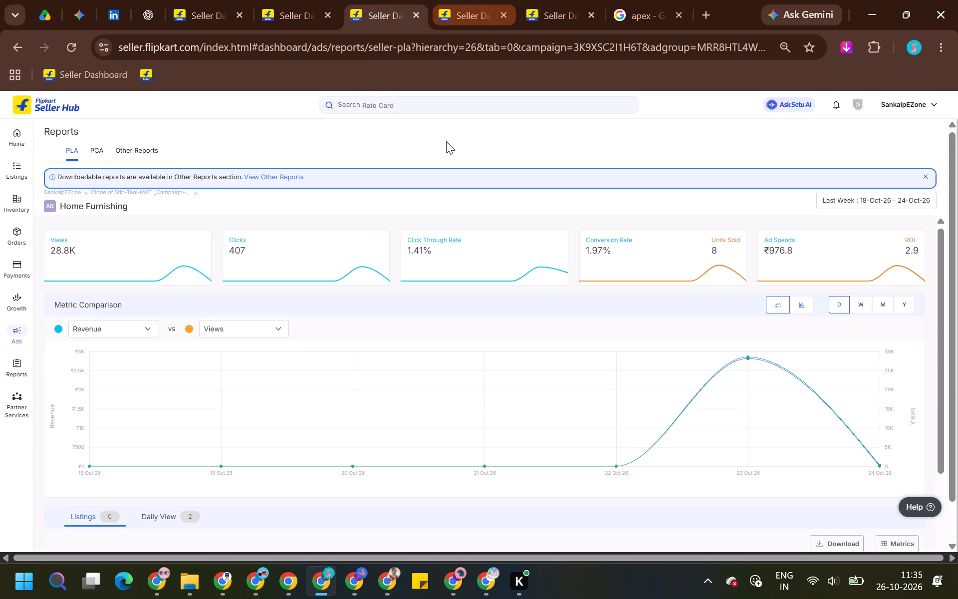
pyautogui.scroll(-6, 443, 144)
# Refresh the Night-AUG-MAT clone's ad group report, recheck both clone reports and return to the Night-MAT-NEW campaign form.
pyautogui.click(481, 0)
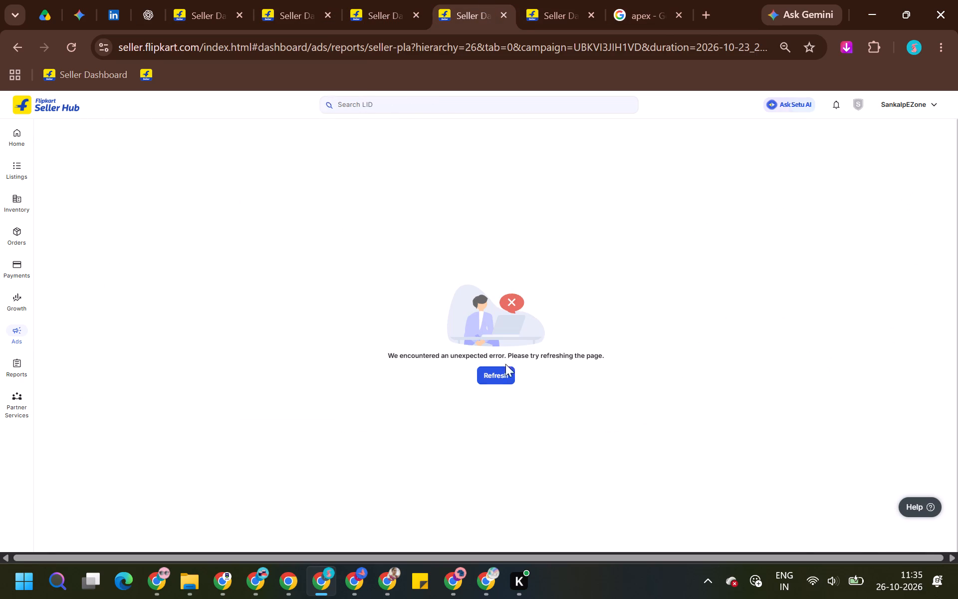
pyautogui.click(516, 364)
pyautogui.click(510, 379)
pyautogui.click(404, 0)
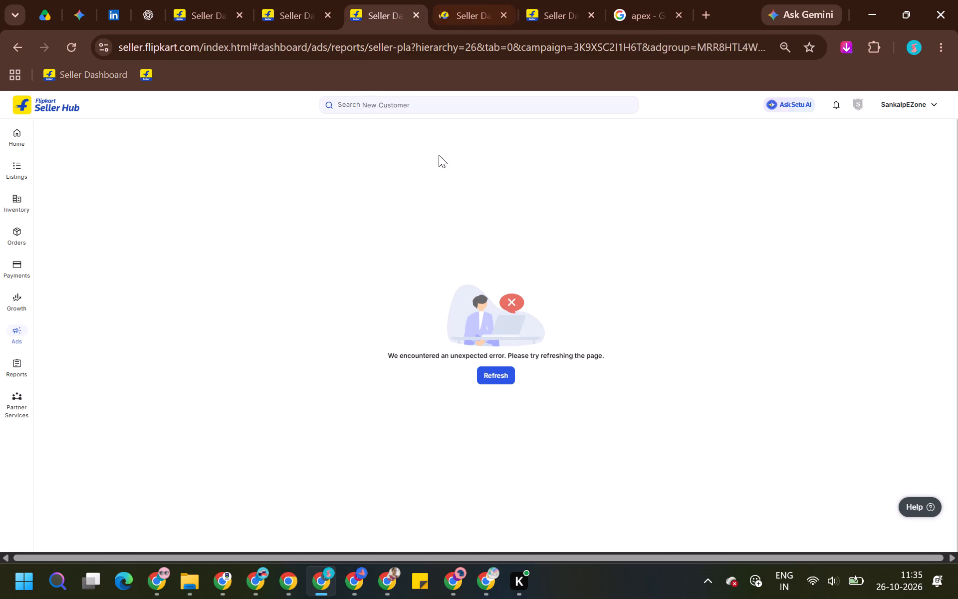
pyautogui.click(467, 12)
pyautogui.click(575, 0)
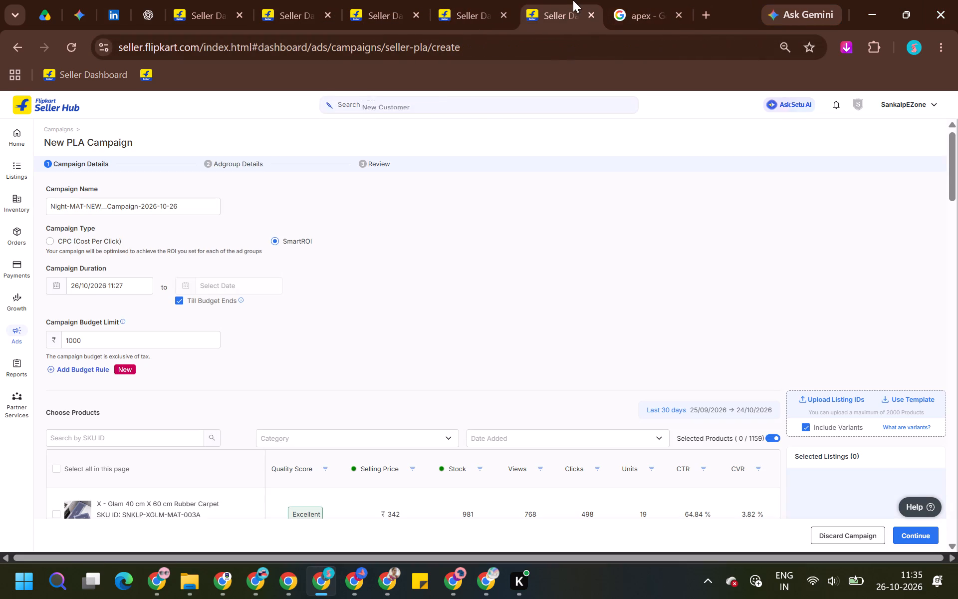
# Switch to MEETONLINEZONE's browser window, look over its 25 October campaign list and reload it.
pyautogui.click(363, 580)
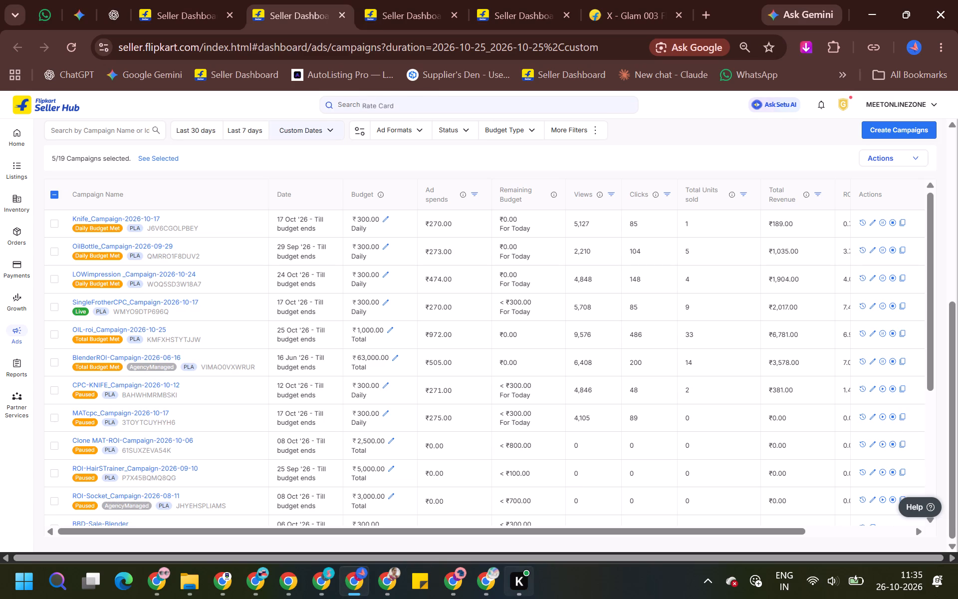
pyautogui.scroll(-2, 351, 360)
pyautogui.scroll(5, 242, 287)
pyautogui.click(79, 42)
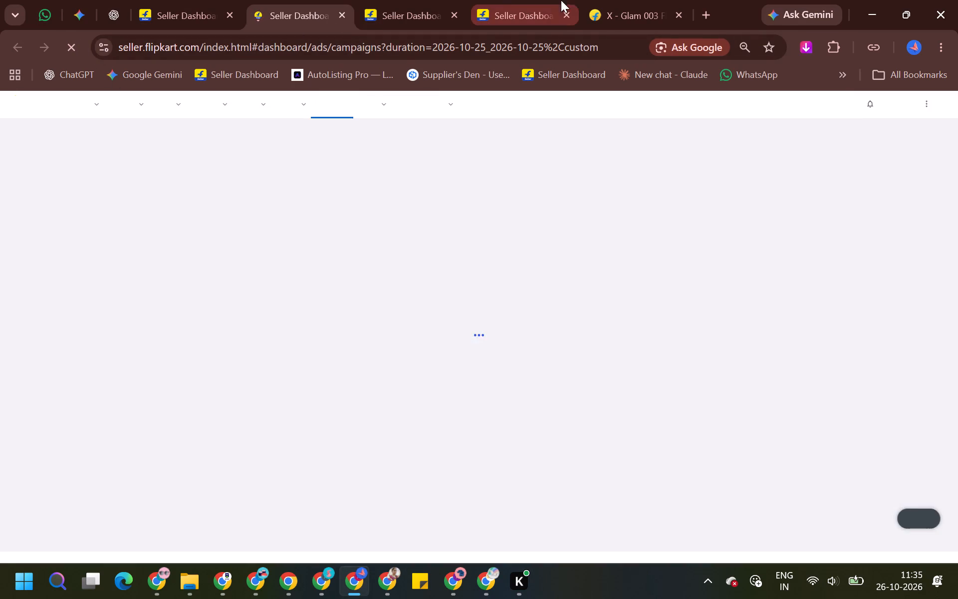
# Close the two extra Seller Dashboard pages and the X - Glam product page in MEETONLINEZONE's window.
pyautogui.click(432, 6)
pyautogui.click(460, 20)
pyautogui.click(460, 20)
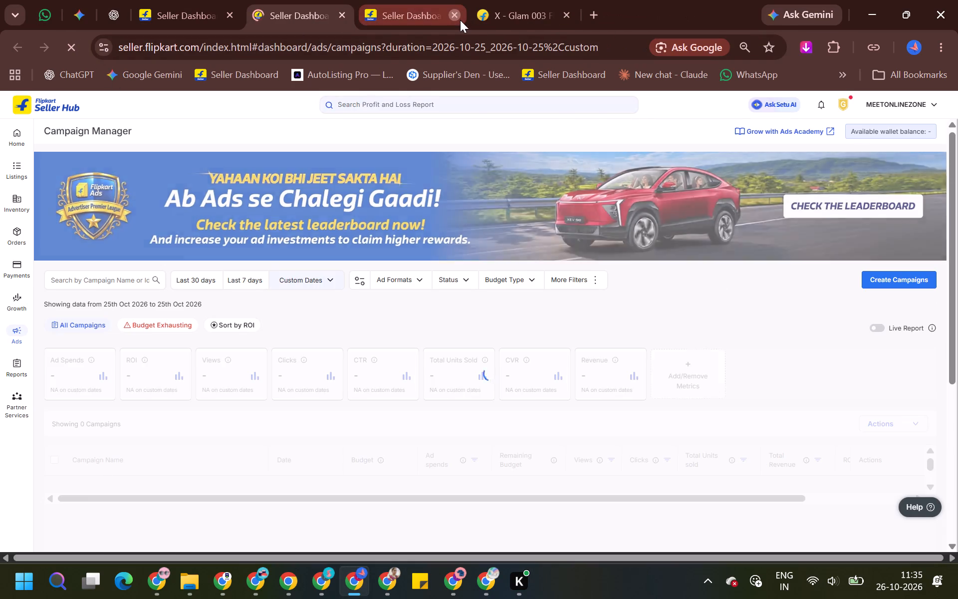
pyautogui.click(460, 20)
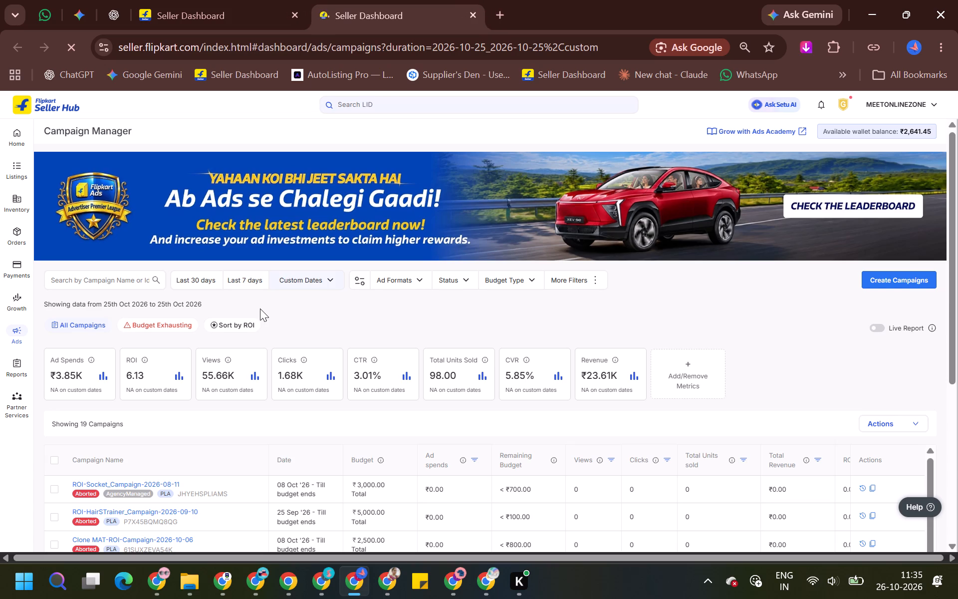
# Look through MEETONLINEZONE's 25 October campaign list for campaign statuses, budgets, ad spends, units sold and revenue.
pyautogui.scroll(-2, 260, 308)
pyautogui.scroll(1, 260, 308)
pyautogui.scroll(-2, 260, 308)
pyautogui.scroll(-5, 240, 346)
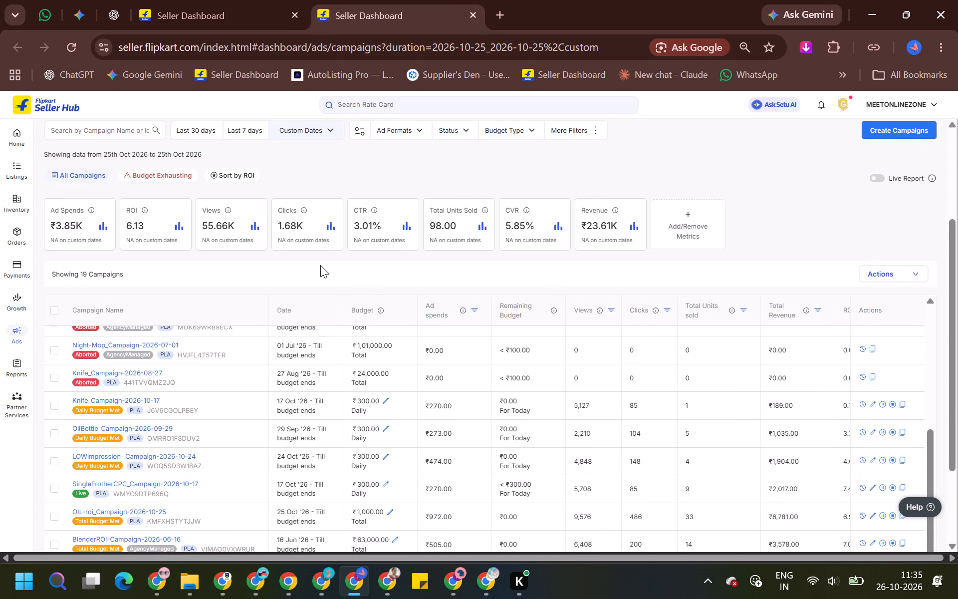
pyautogui.scroll(-3, 267, 210)
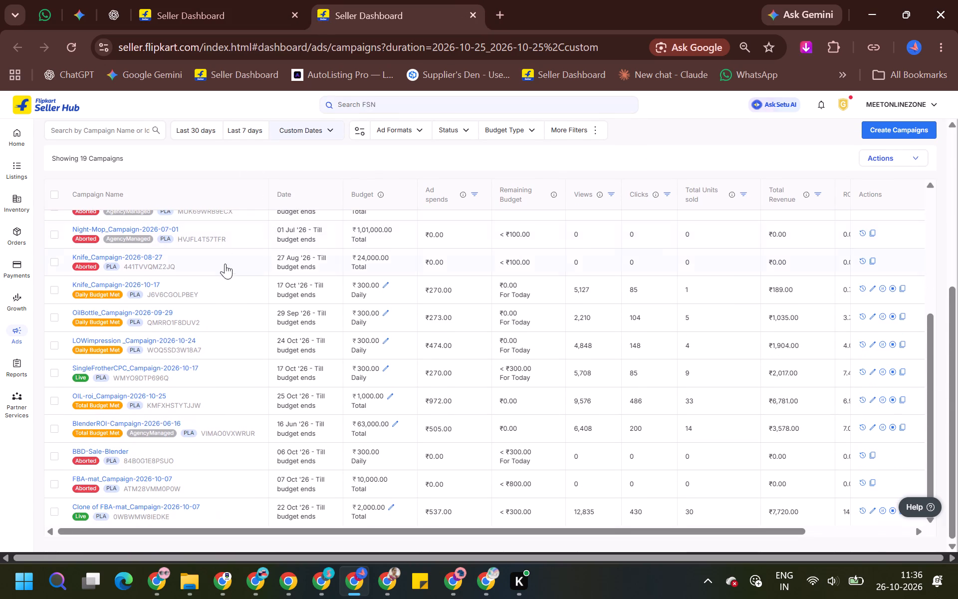
pyautogui.scroll(3, 276, 298)
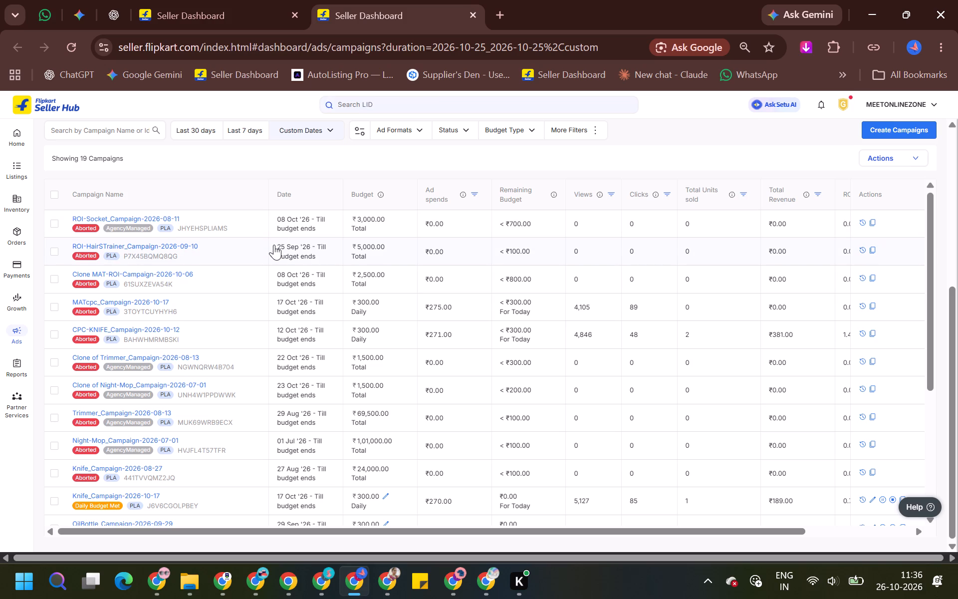
pyautogui.scroll(1, 274, 245)
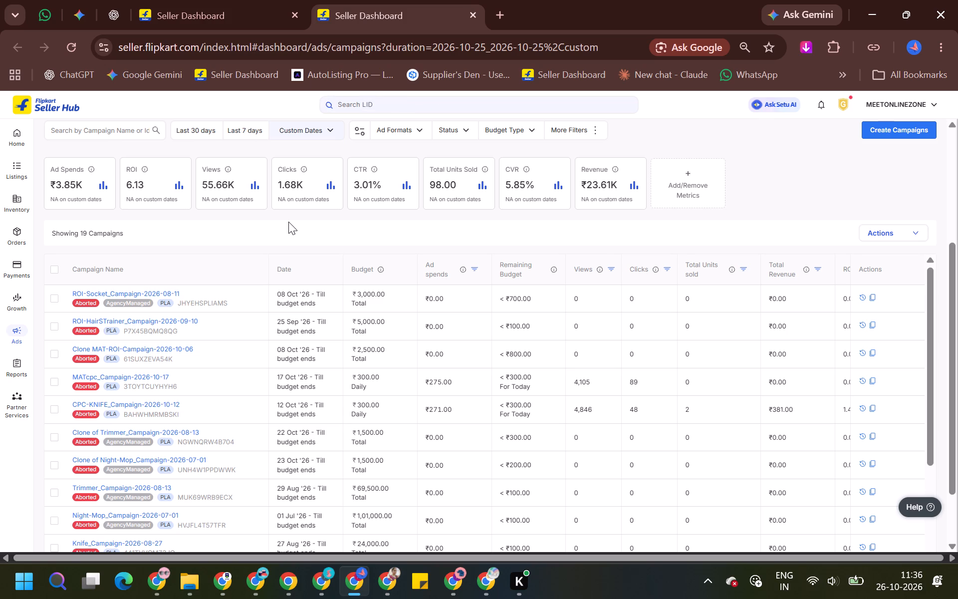
pyautogui.scroll(-5, 280, 240)
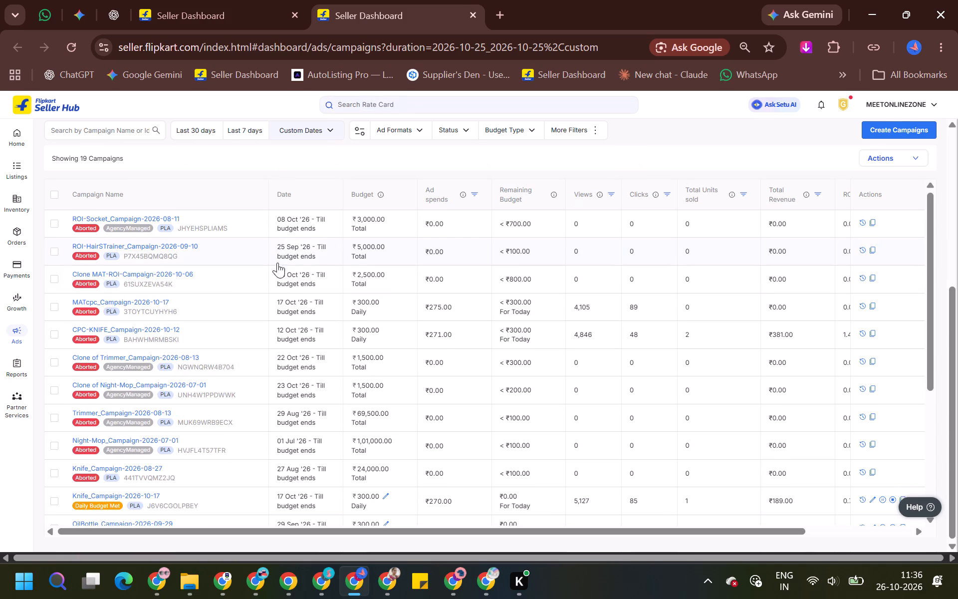
pyautogui.scroll(-2, 267, 283)
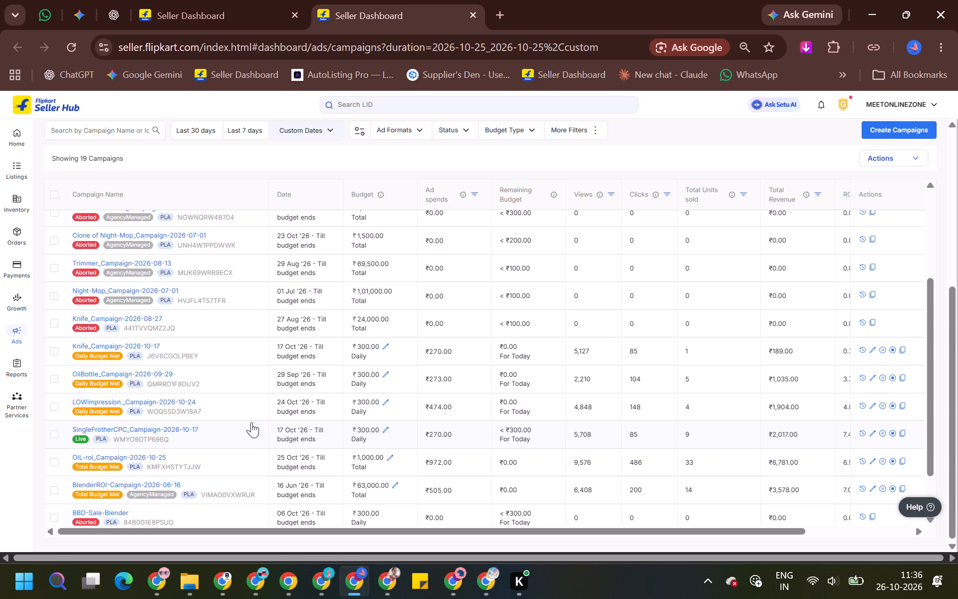
pyautogui.scroll(-2, 261, 411)
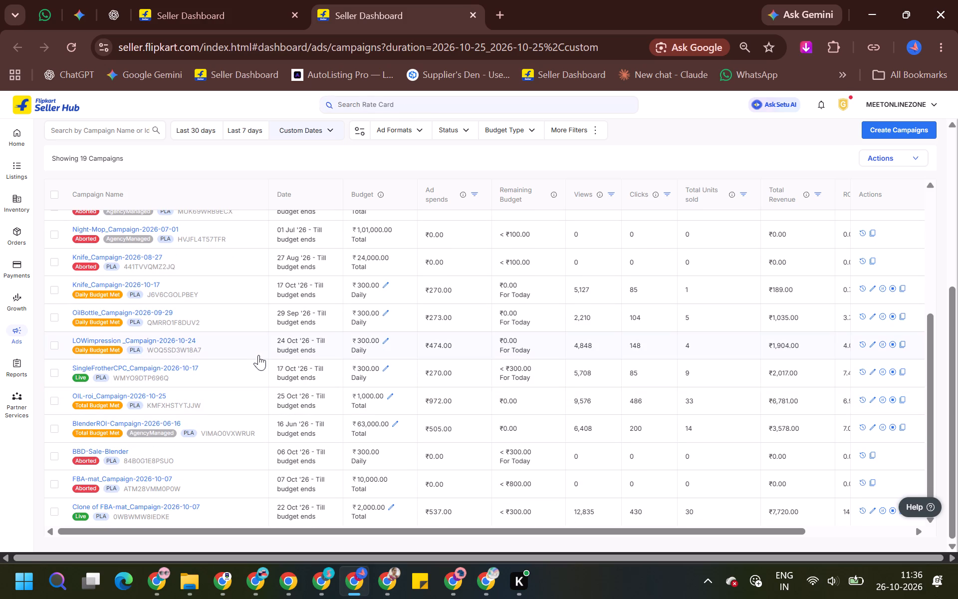
# Switch to SIKAAMI's window, open and reload its To Pack orders, and return to MEETONLINEZONE's campaign list.
pyautogui.click(161, 575)
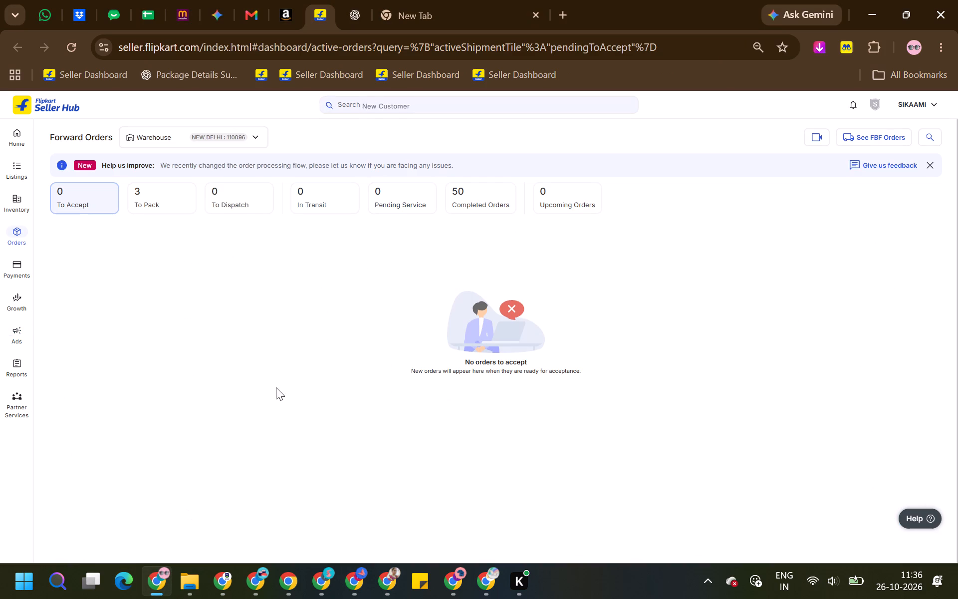
pyautogui.click(155, 193)
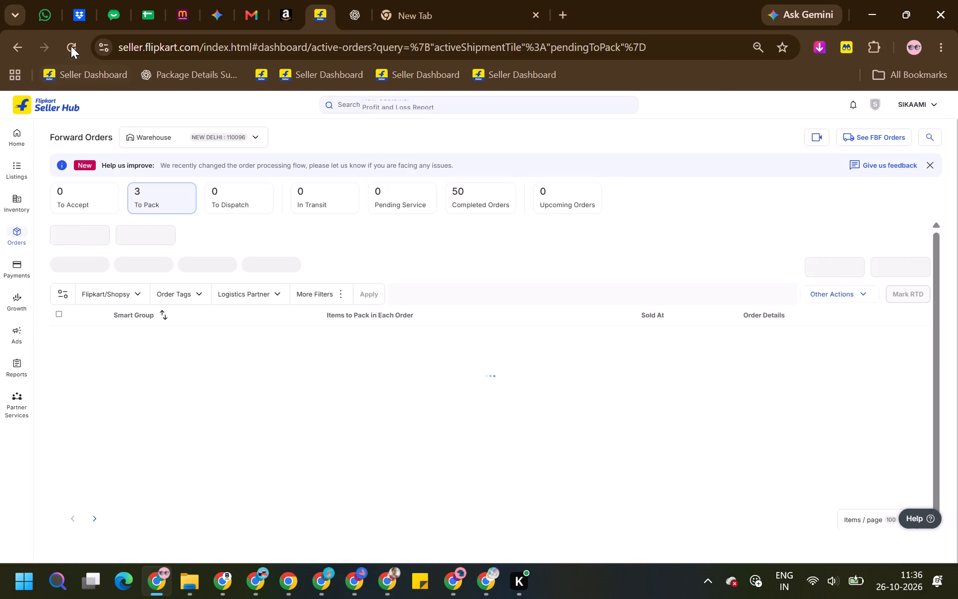
pyautogui.click(70, 44)
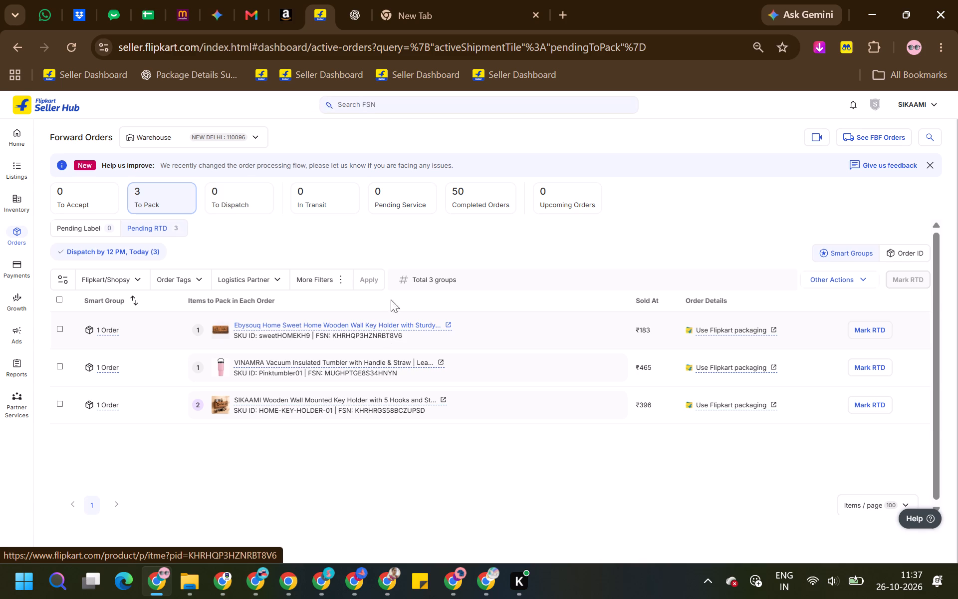
pyautogui.hotkey('alt', 'Tab')
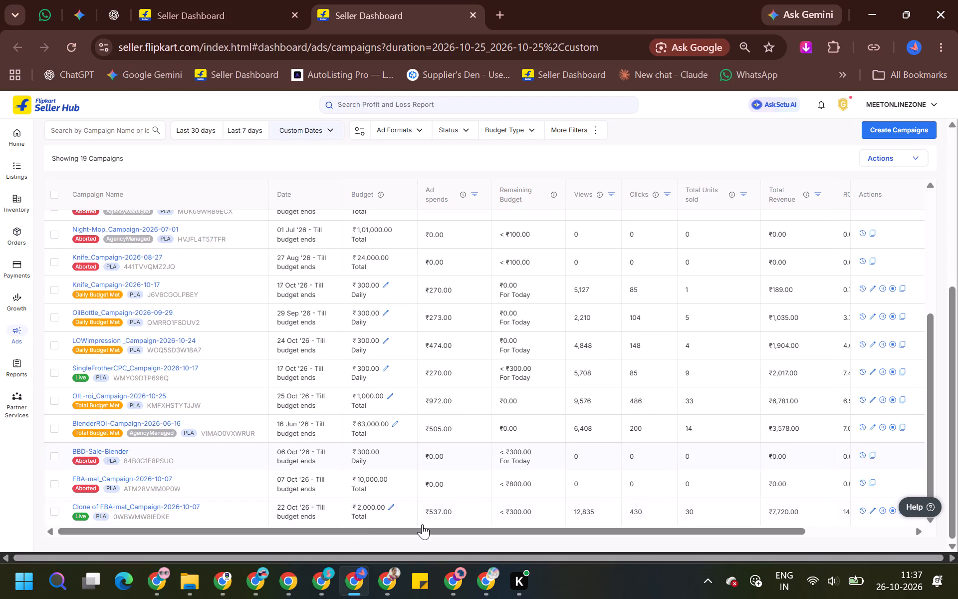
# Switch to PragatiEZone's window, refresh its ad report and view its active listings page.
pyautogui.click(386, 579)
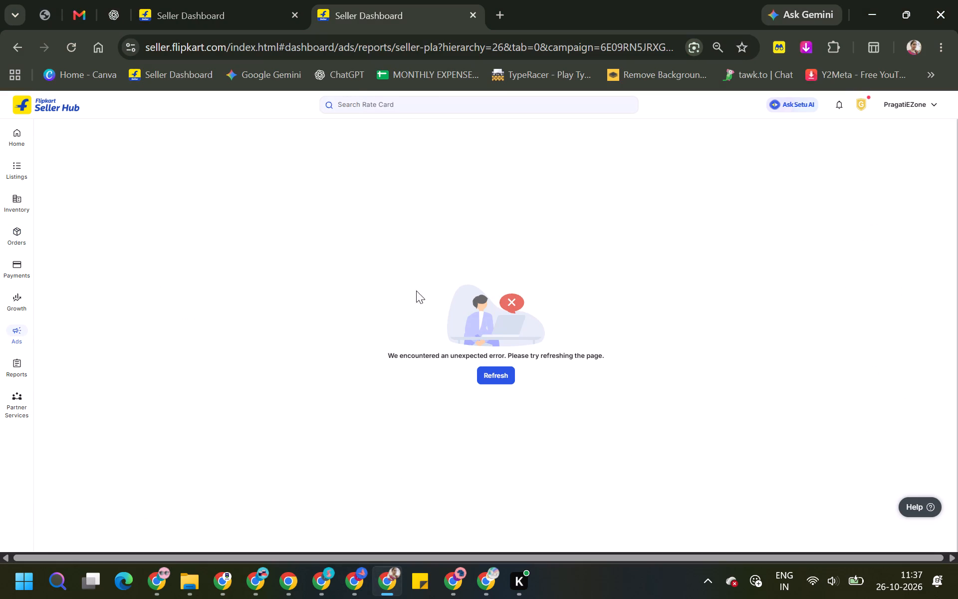
pyautogui.click(517, 368)
pyautogui.click(505, 374)
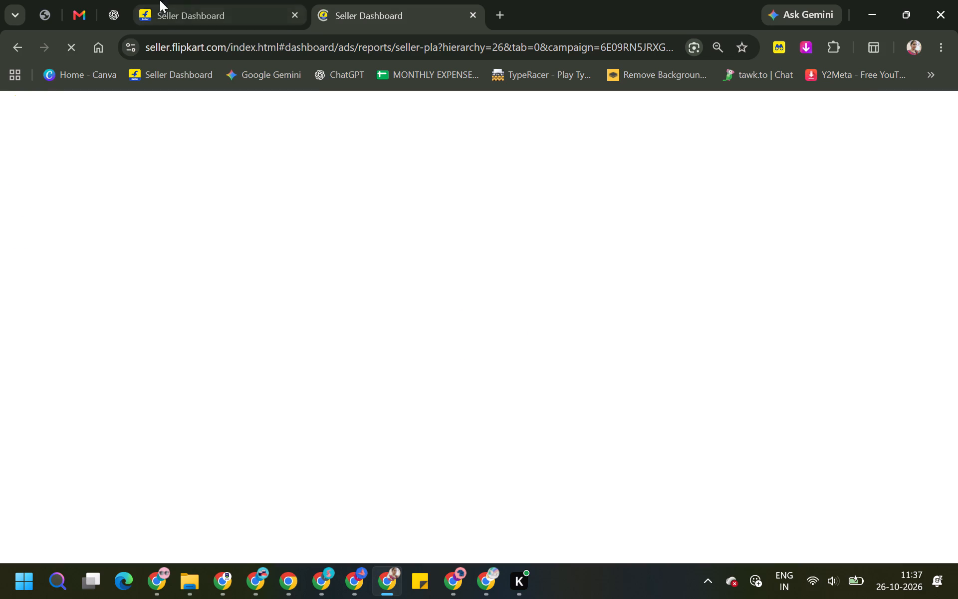
pyautogui.click(150, 0)
pyautogui.click(430, 0)
pyautogui.click(233, 0)
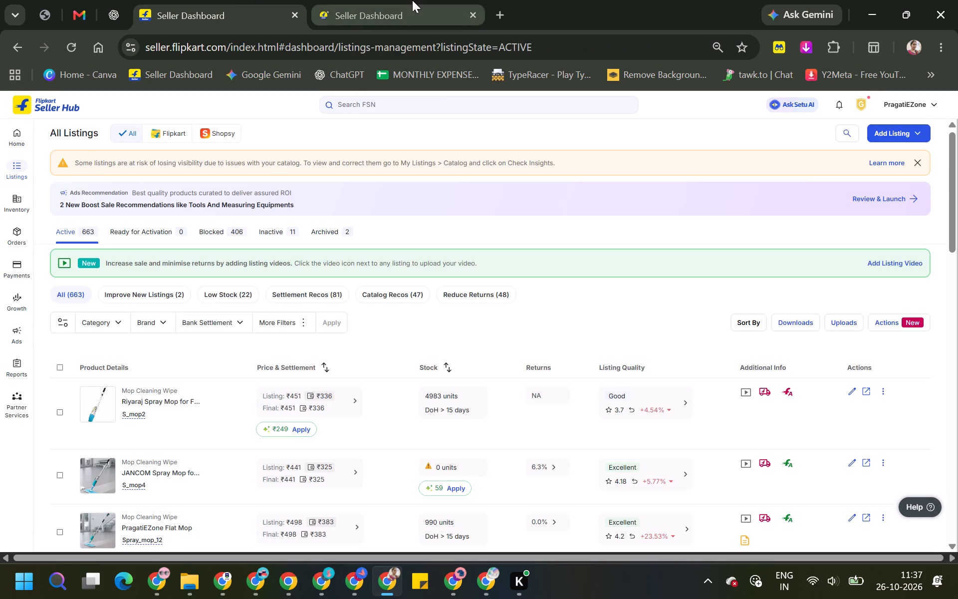
pyautogui.click(412, 0)
# Glance at SankalpEZone's campaign form and view the single listings in progress in SwarnimEnterprise's window.
pyautogui.click(329, 579)
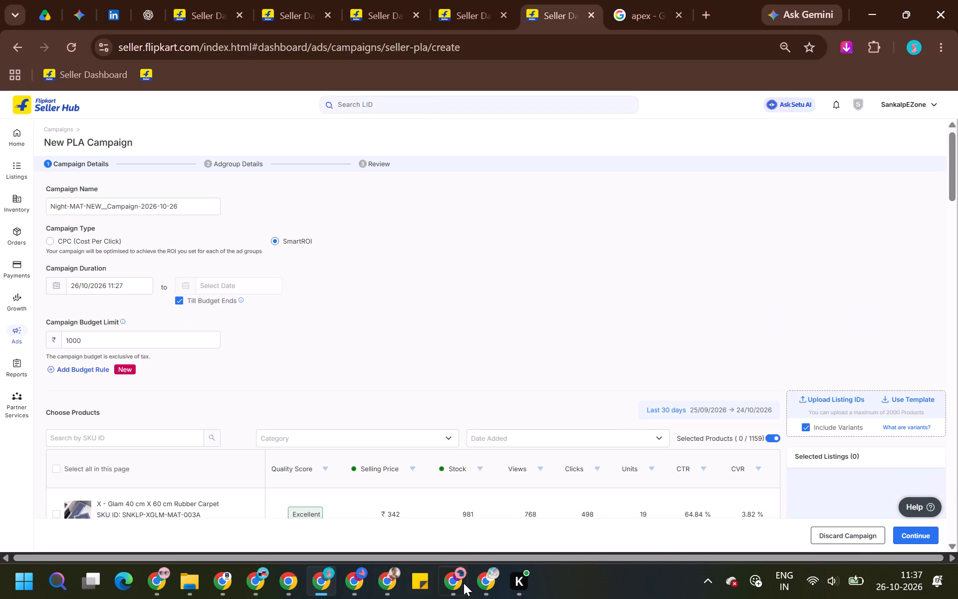
pyautogui.click(484, 583)
pyautogui.scroll(-5, 376, 350)
pyautogui.scroll(3, 376, 350)
pyautogui.click(273, 0)
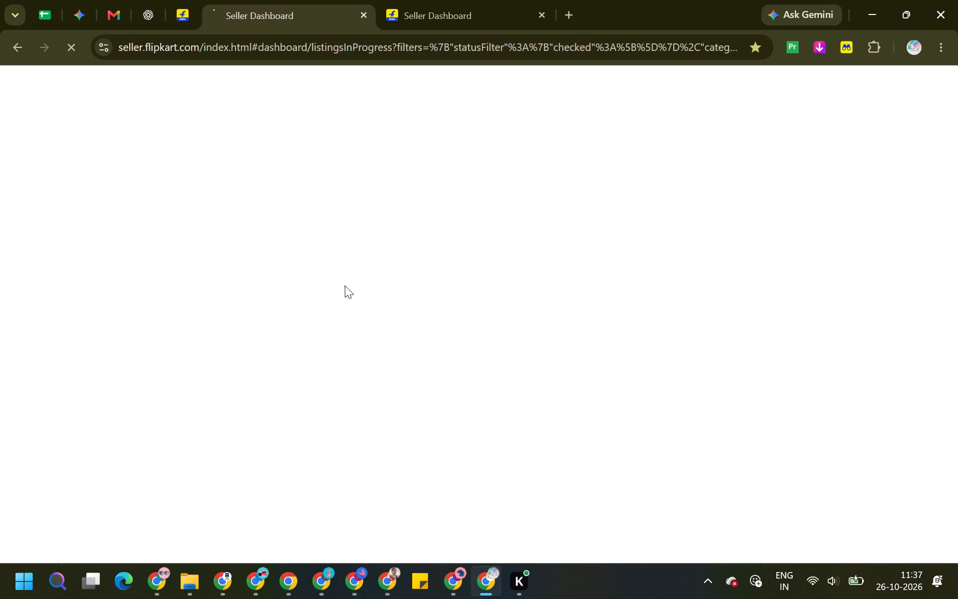
# Preview the four unnamed screenshot images in the Downloads folder one after another.
pyautogui.click(199, 584)
pyautogui.click(196, 583)
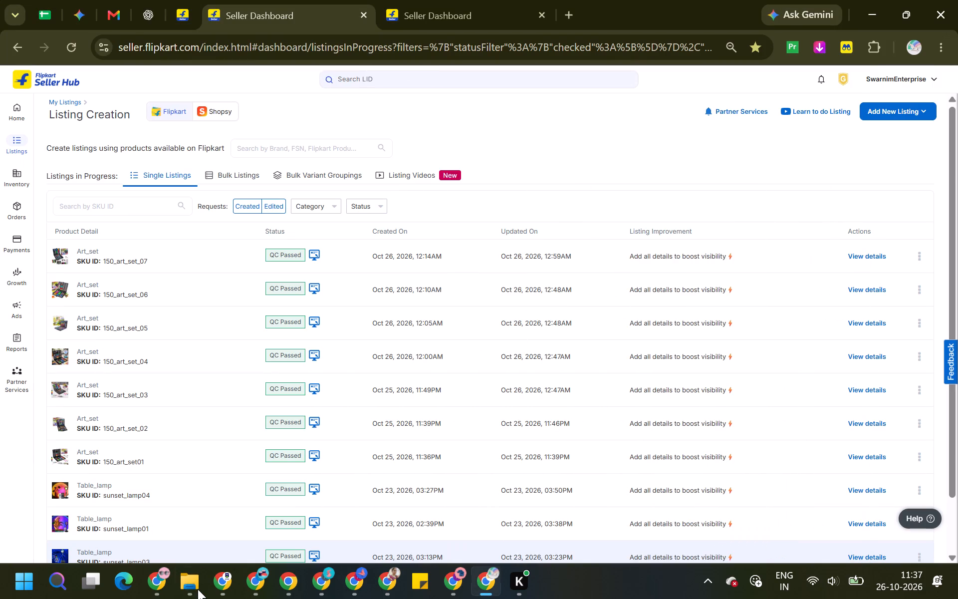
pyautogui.click(198, 589)
pyautogui.click(177, 505)
pyautogui.click(235, 512)
pyautogui.click(178, 499)
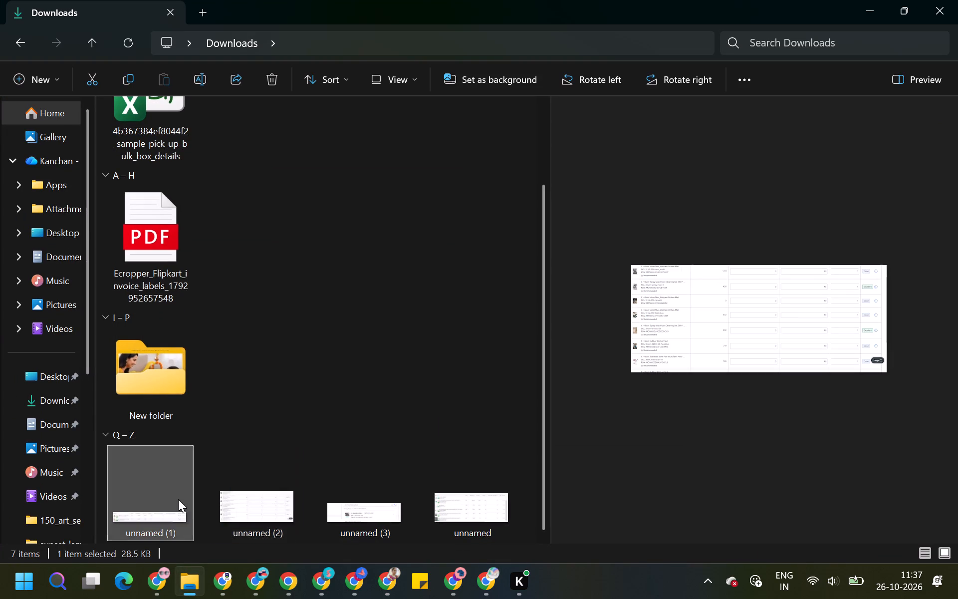
pyautogui.click(338, 499)
pyautogui.click(239, 514)
pyautogui.click(497, 493)
pyautogui.click(380, 503)
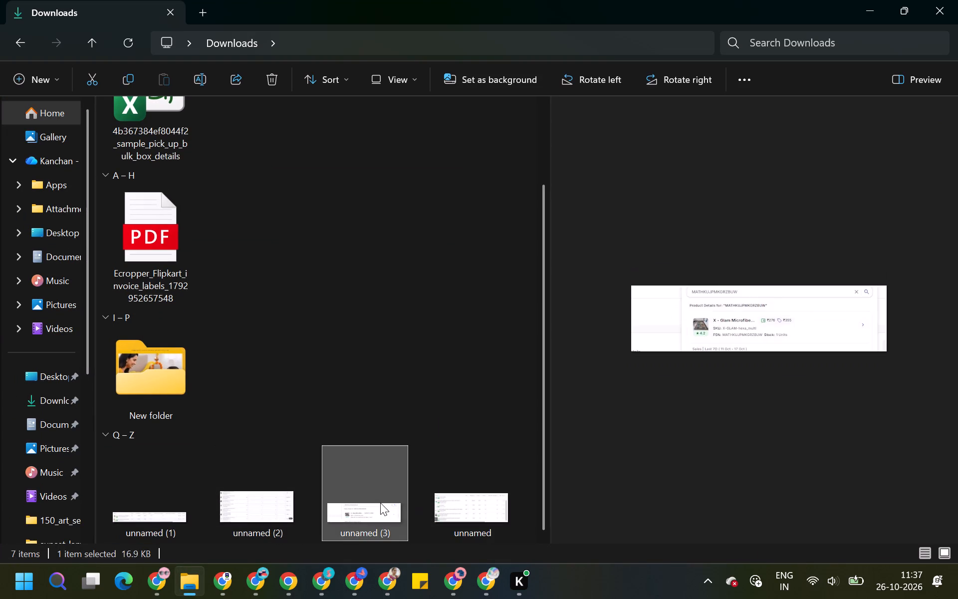
pyautogui.click(479, 504)
pyautogui.moveTo(389, 501); pyautogui.dragTo(384, 501)
pyautogui.click(268, 506)
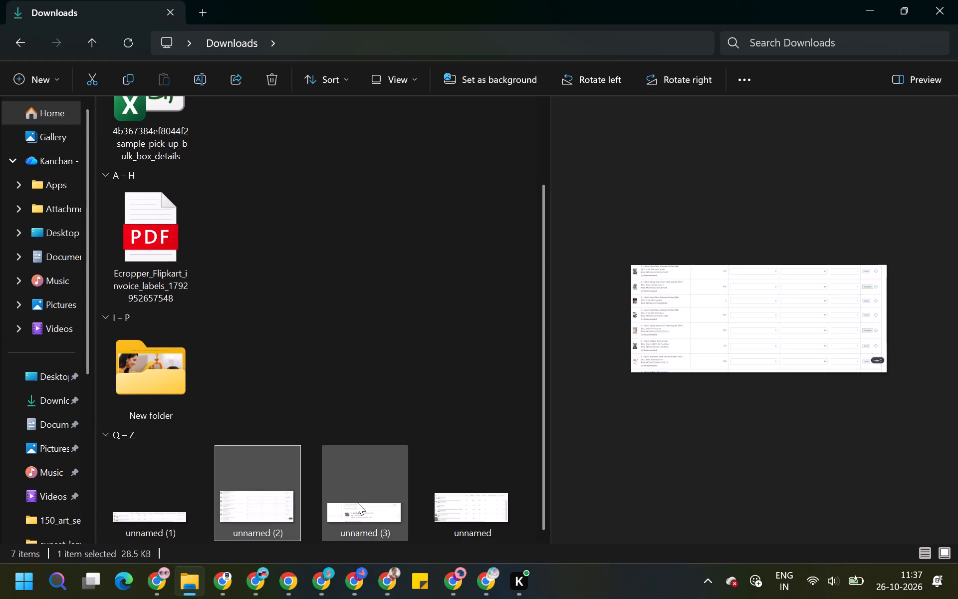
pyautogui.click(399, 494)
pyautogui.click(459, 493)
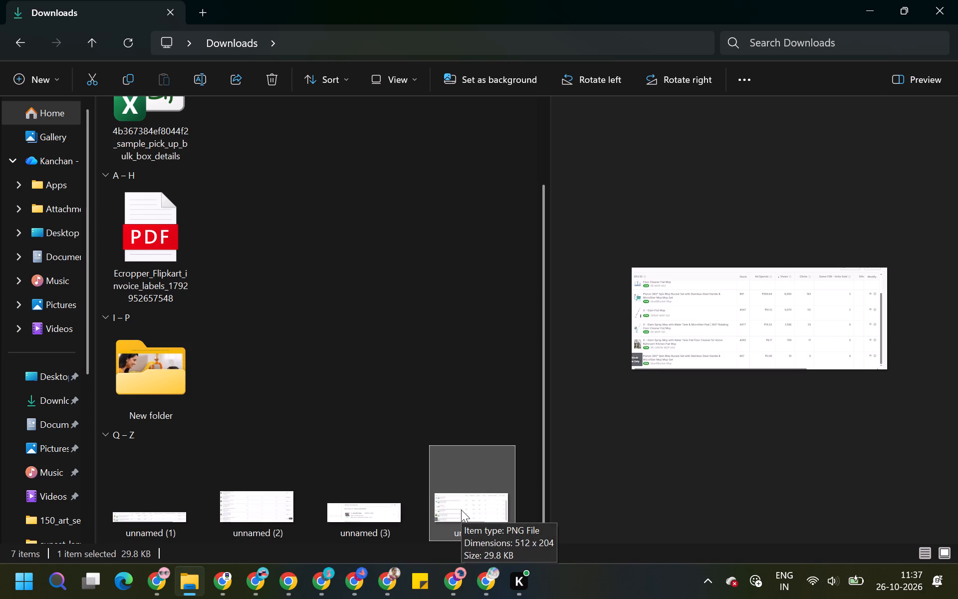
# Open the unnamed screenshot without a number in Paint for a closer look and close it.
pyautogui.doubleClick(459, 502)
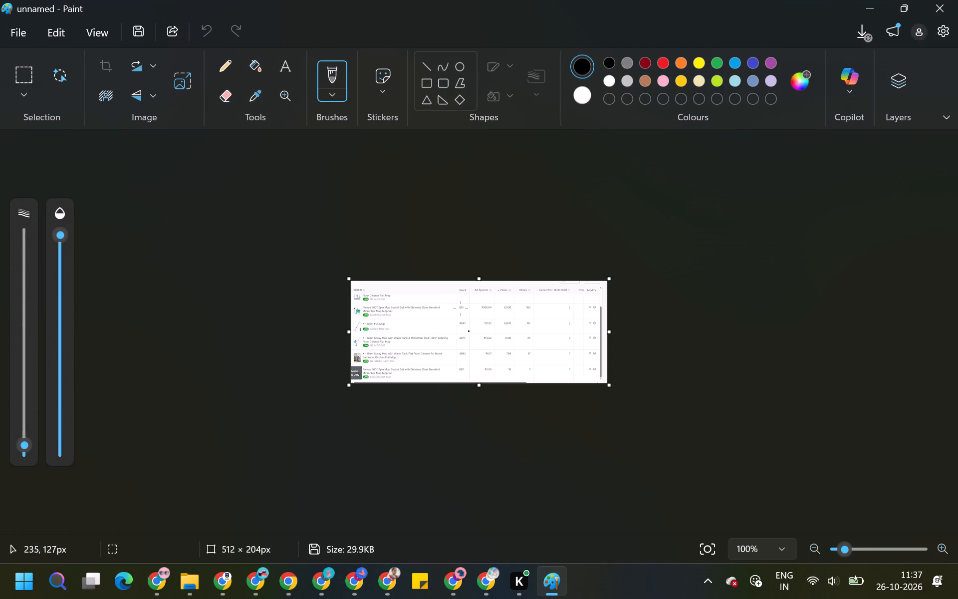
pyautogui.scroll(7, 413, 307)
pyautogui.click(957, 0)
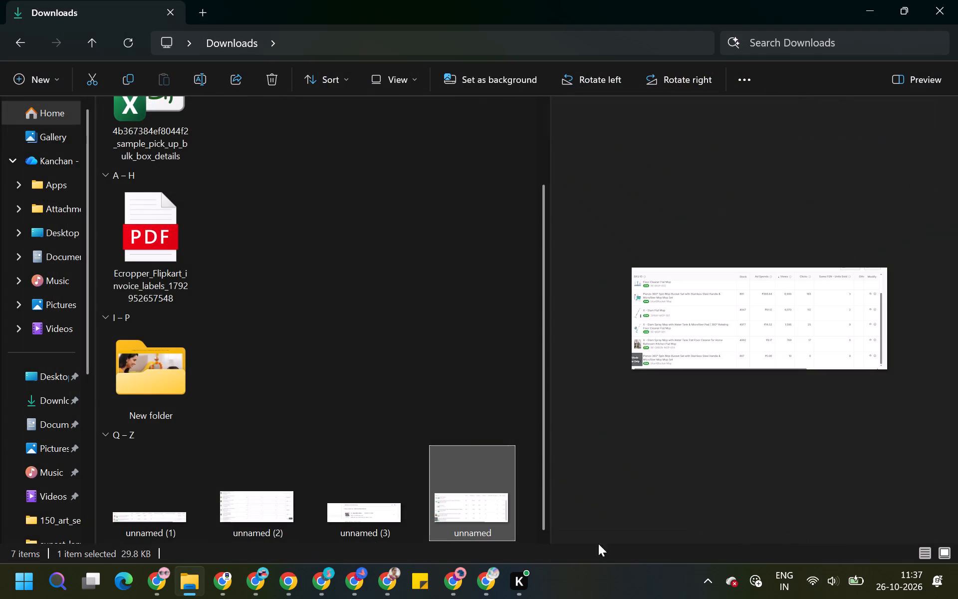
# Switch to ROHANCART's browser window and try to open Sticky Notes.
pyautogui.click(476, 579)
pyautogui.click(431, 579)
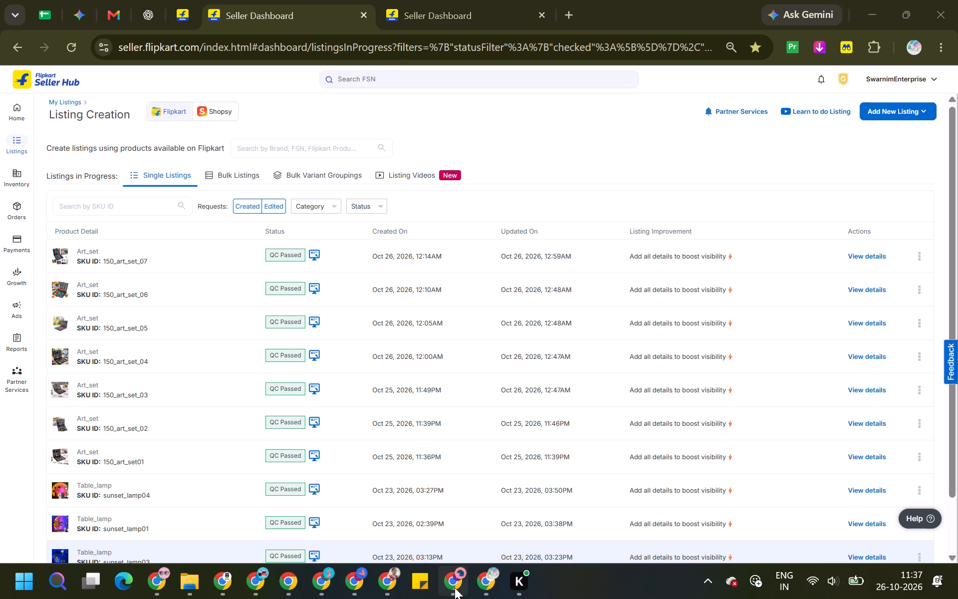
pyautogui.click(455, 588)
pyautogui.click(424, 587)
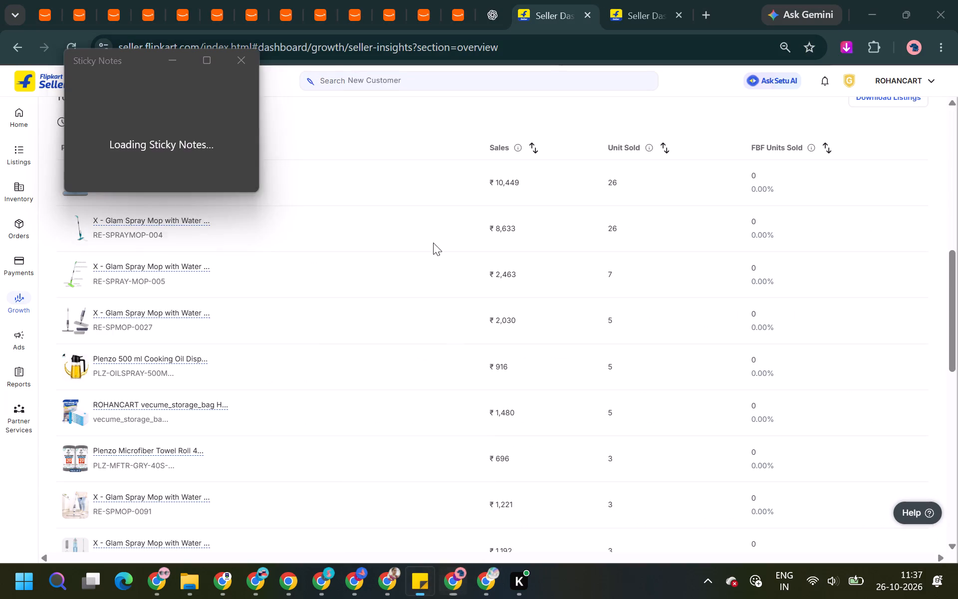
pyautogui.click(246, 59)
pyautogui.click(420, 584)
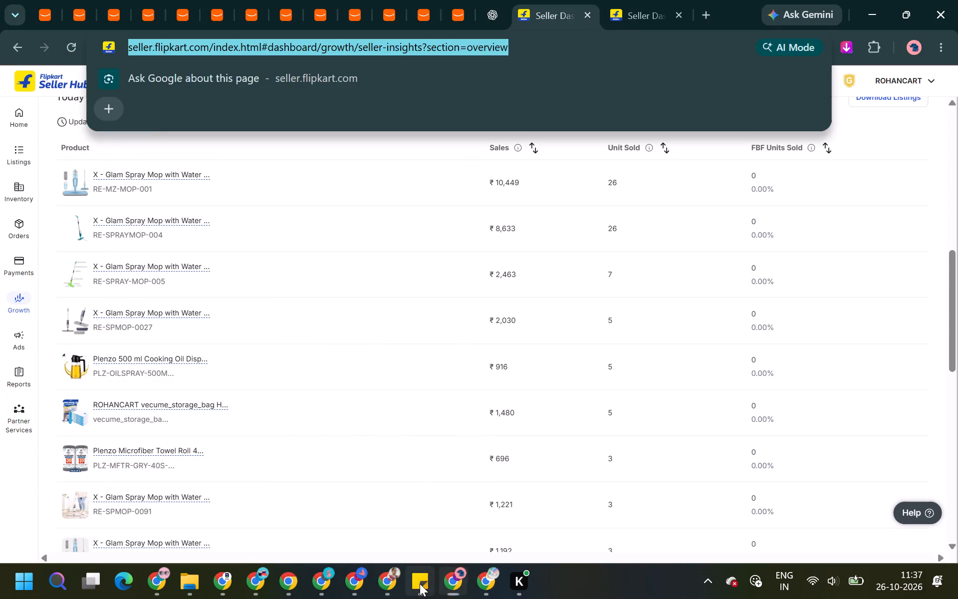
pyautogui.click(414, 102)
# Check ROHANCART's hourly sales trend and look over its campaign list for the last 7 days.
pyautogui.scroll(6, 274, 298)
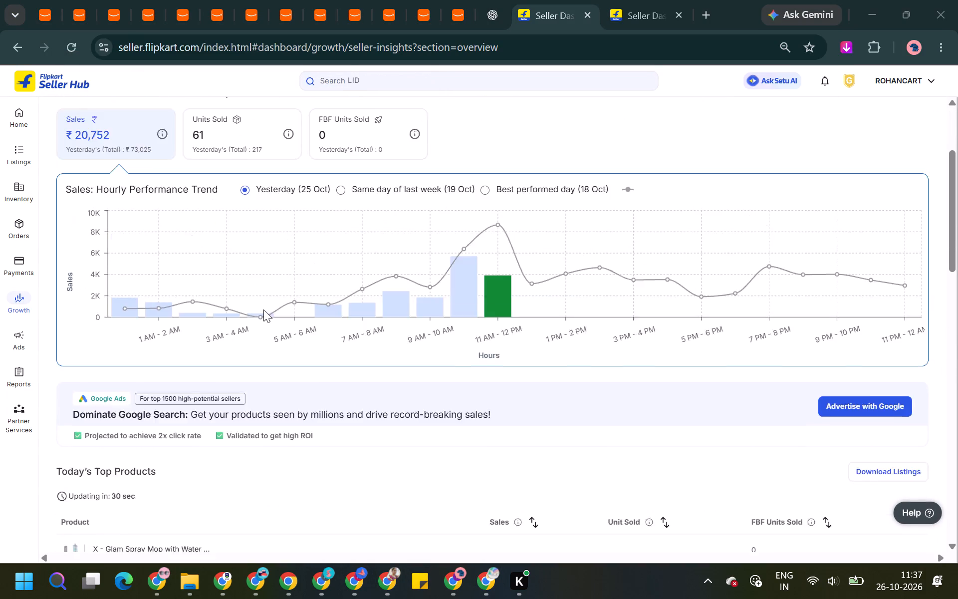
pyautogui.scroll(4, 263, 309)
pyautogui.click(645, 0)
pyautogui.scroll(-3, 470, 172)
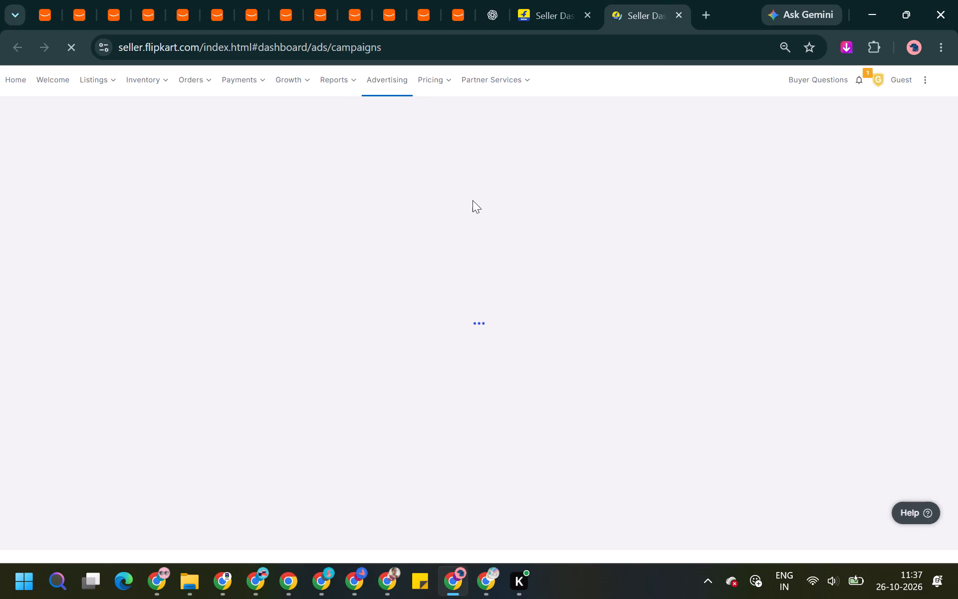
pyautogui.scroll(-5, 475, 240)
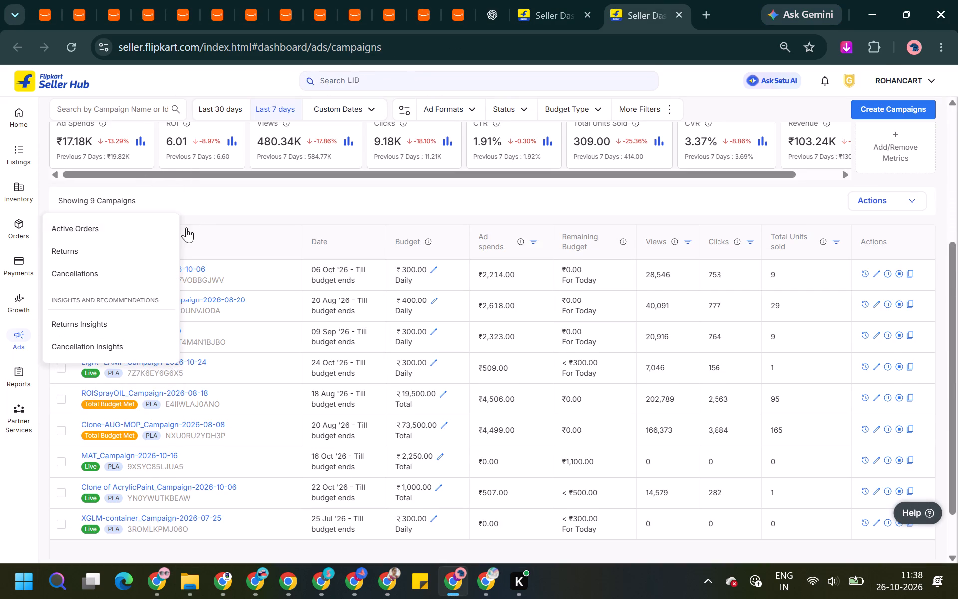
pyautogui.scroll(-1, 253, 209)
# Revisit SwarnimEnterprise's Listing Creation page and its product search, and return to MEETONLINEZONE's 25 October campaign list.
pyautogui.hotkey('alt', 'Tab')
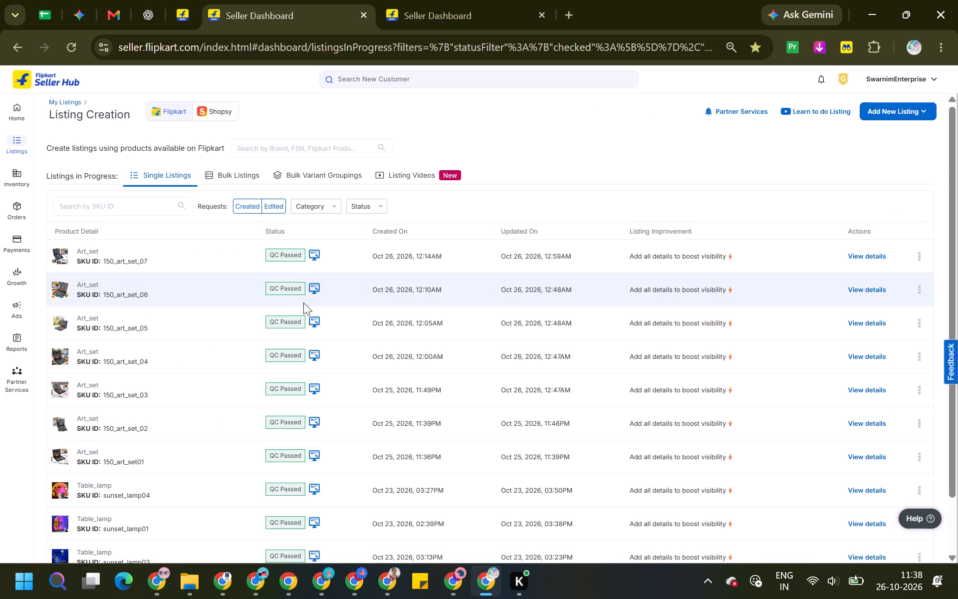
pyautogui.scroll(2, 234, 176)
pyautogui.click(341, 149)
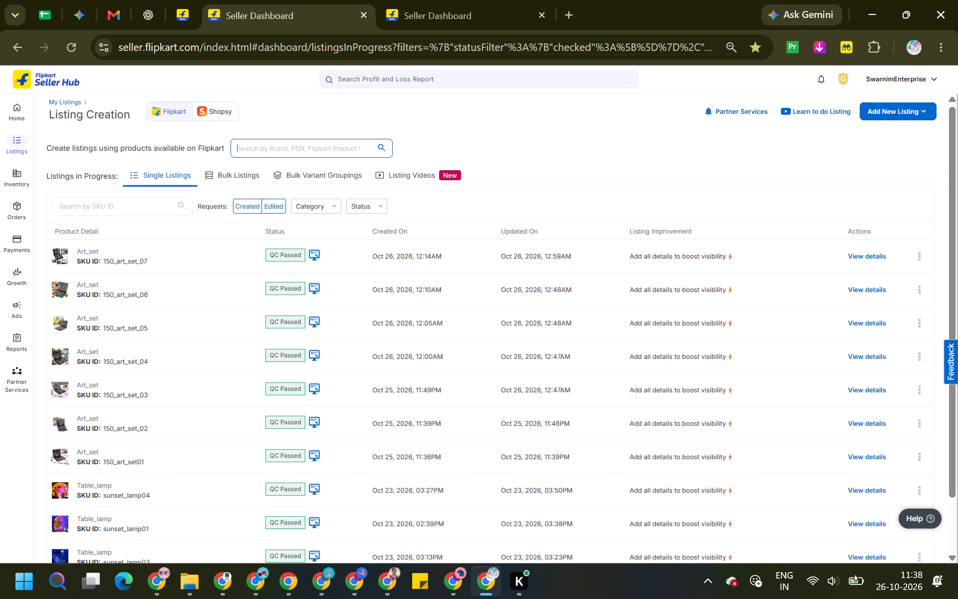
pyautogui.hotkey('alt', 'Tab')
pyautogui.hotkey('alt', 'Tab')
pyautogui.click(329, 577)
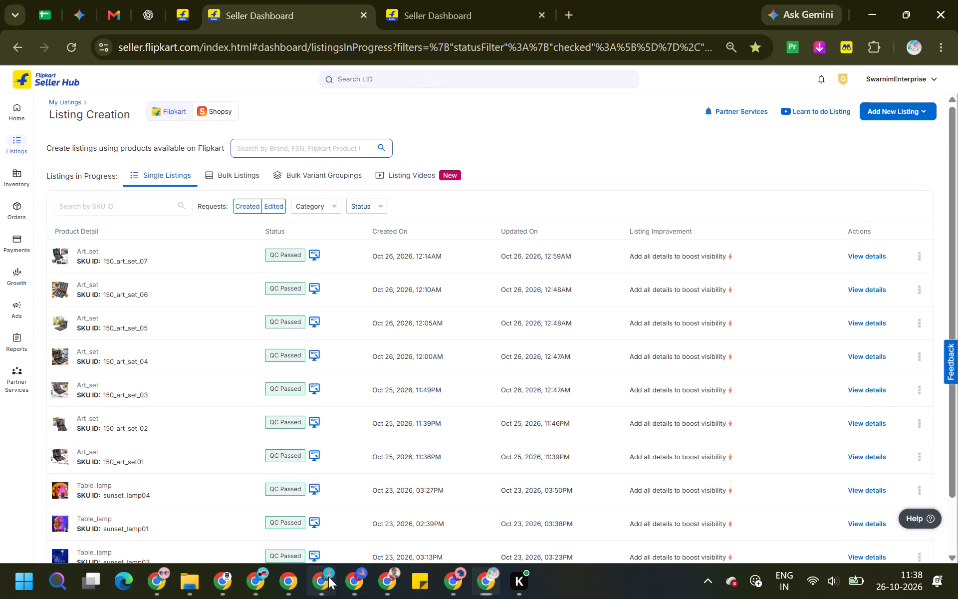
pyautogui.click(342, 580)
pyautogui.scroll(2, 398, 178)
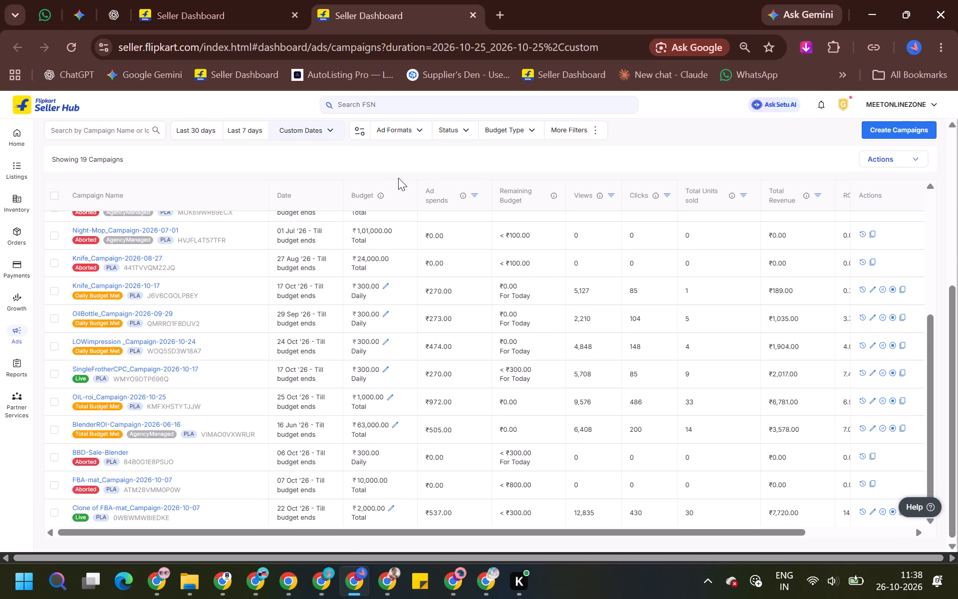
# Open MEETONLINEZONE's Listing Creation page and activate its search for products available on Flipkart.
pyautogui.scroll(2, 398, 178)
pyautogui.click(247, 0)
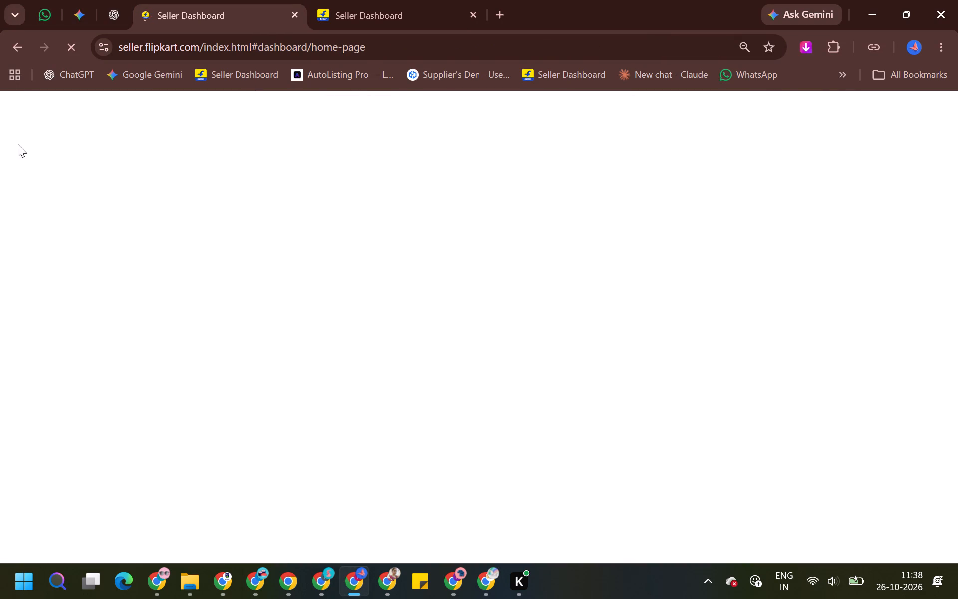
pyautogui.click(90, 185)
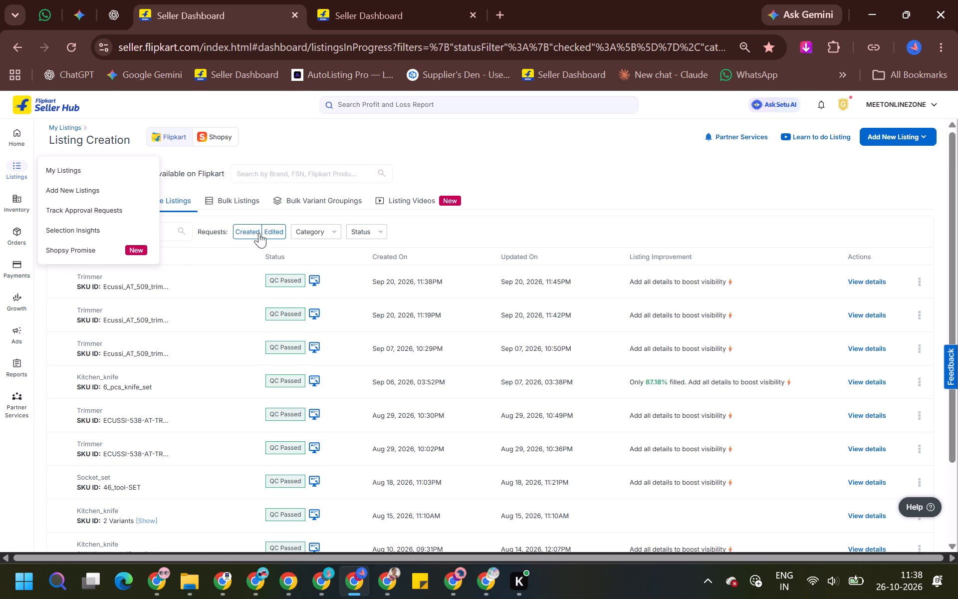
pyautogui.click(284, 169)
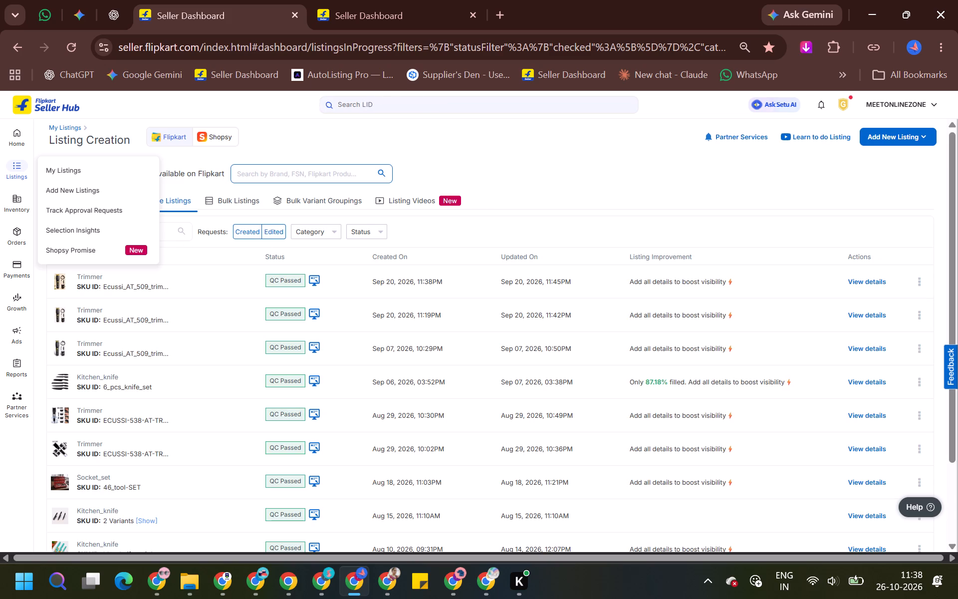
# Look through the ROHANCART, MEETONLINEZONE and PragatiEZone windows and return to SankalpEZone's New PLA Campaign form.
pyautogui.hotkey('alt', 'Tab')
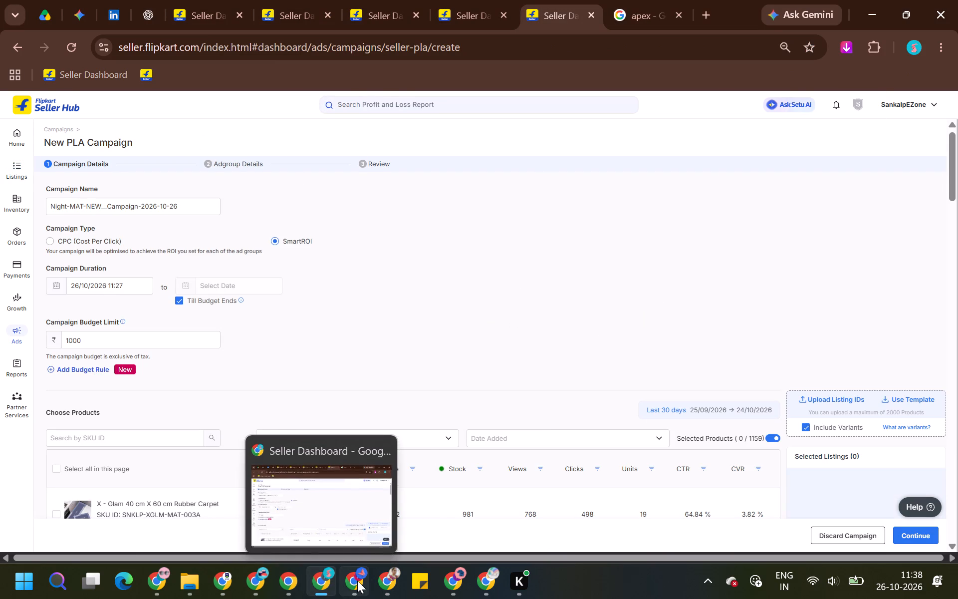
pyautogui.click(453, 582)
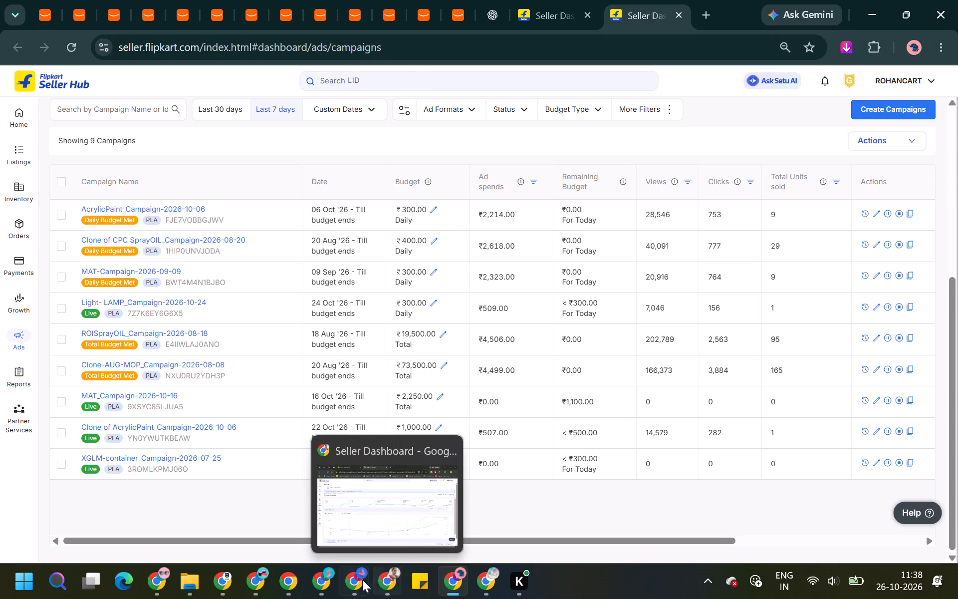
pyautogui.click(360, 580)
pyautogui.click(493, 582)
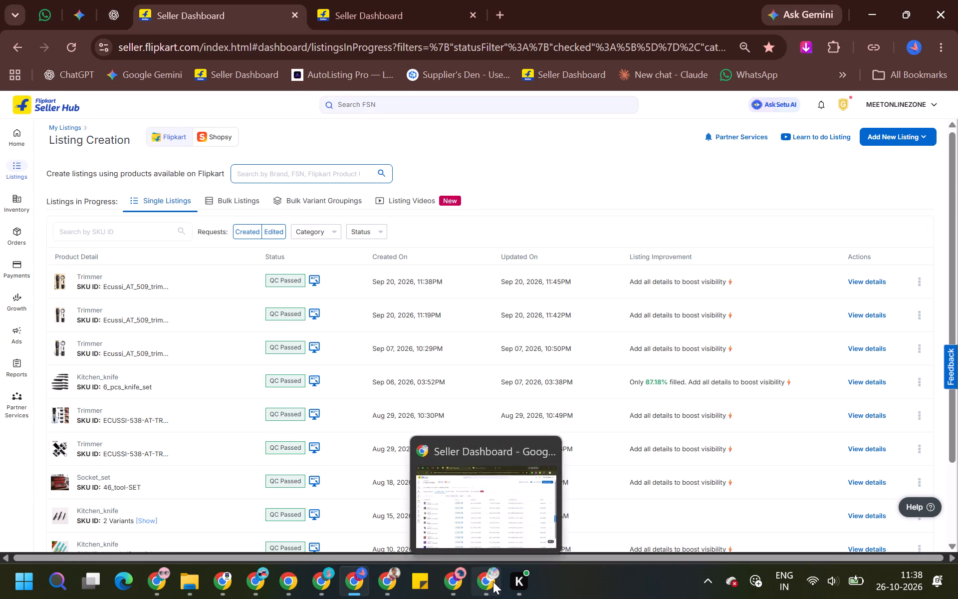
pyautogui.click(387, 596)
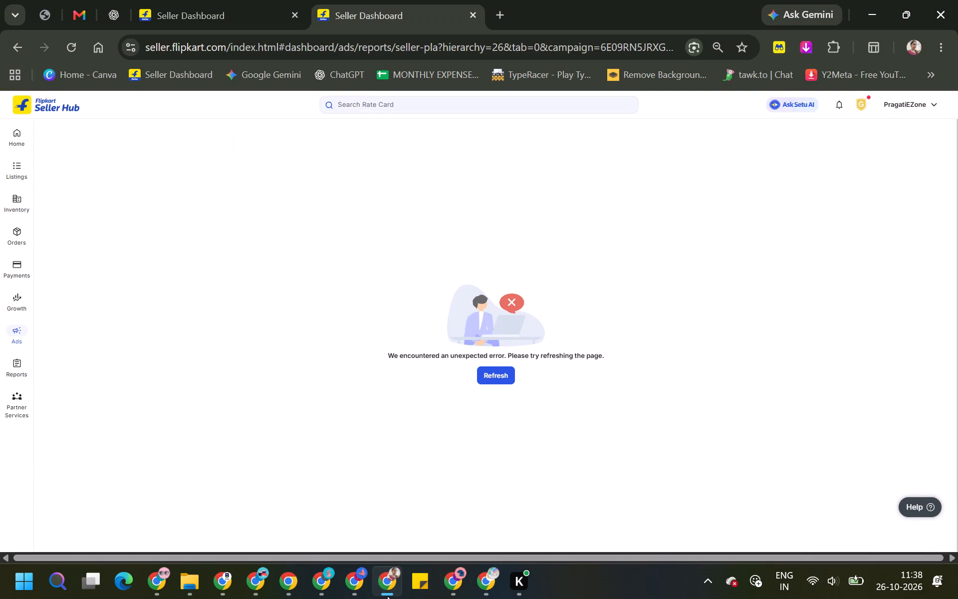
pyautogui.click(321, 583)
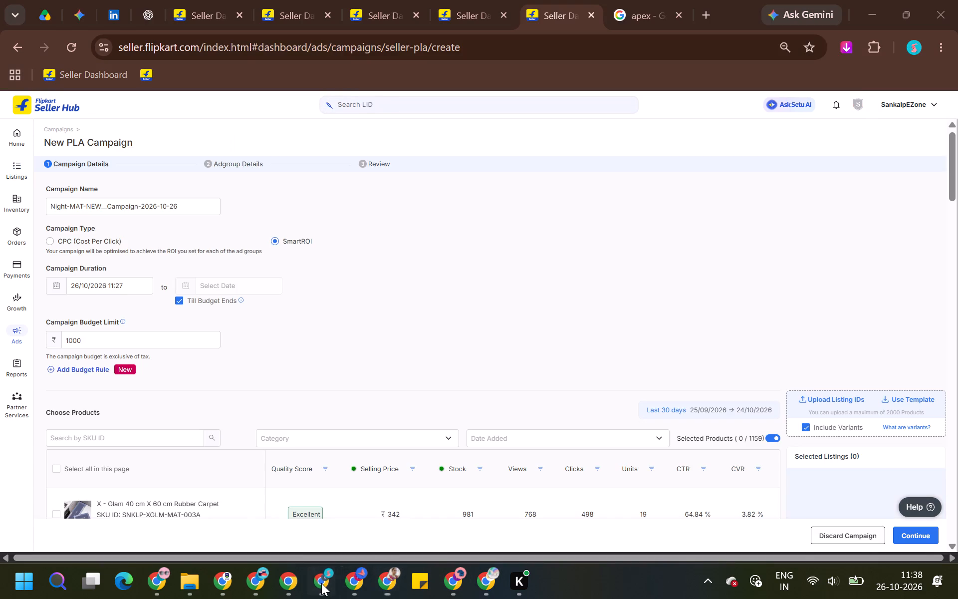
pyautogui.click(355, 585)
pyautogui.click(324, 586)
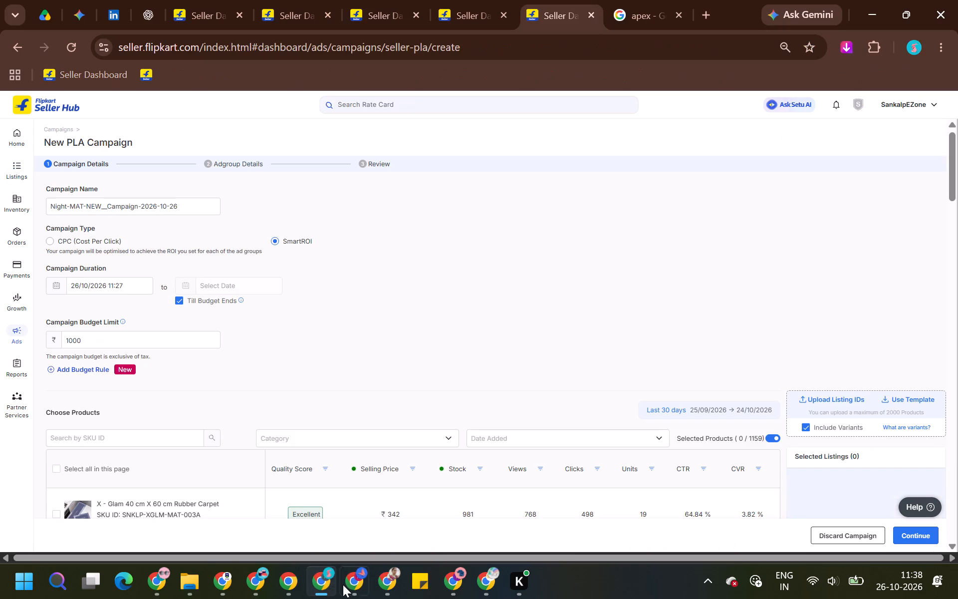